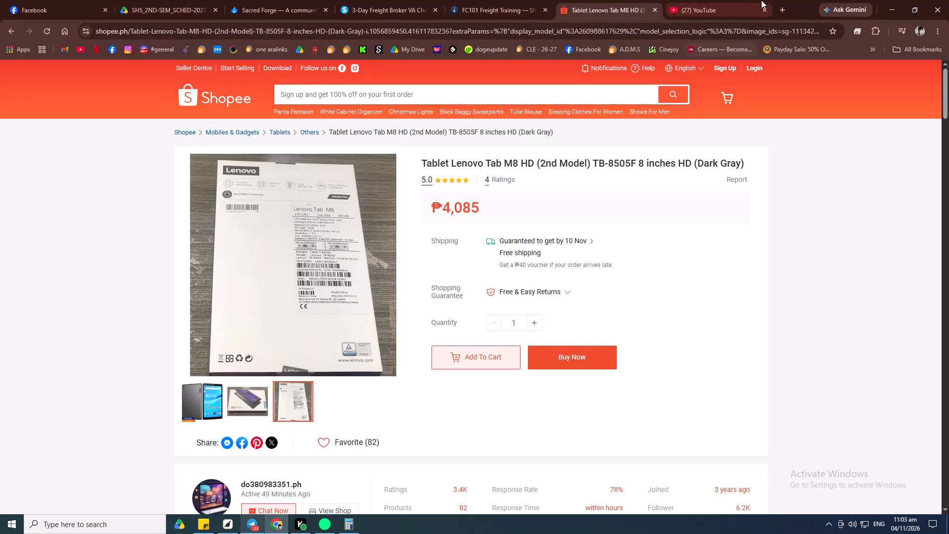
Replace the YouTube page with Google and search for "how to track my tablet location".
click(745, 0)
click(669, 33)
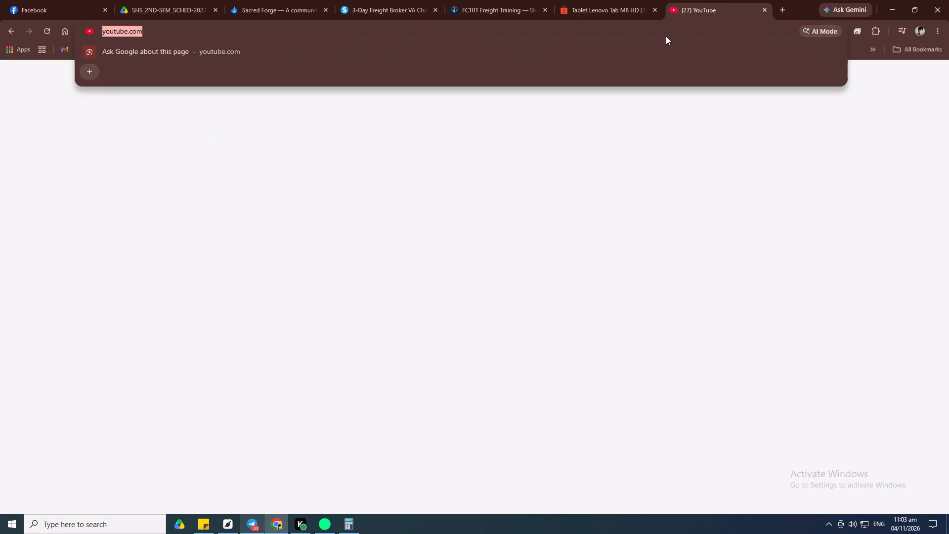
text(go)
key(Return)
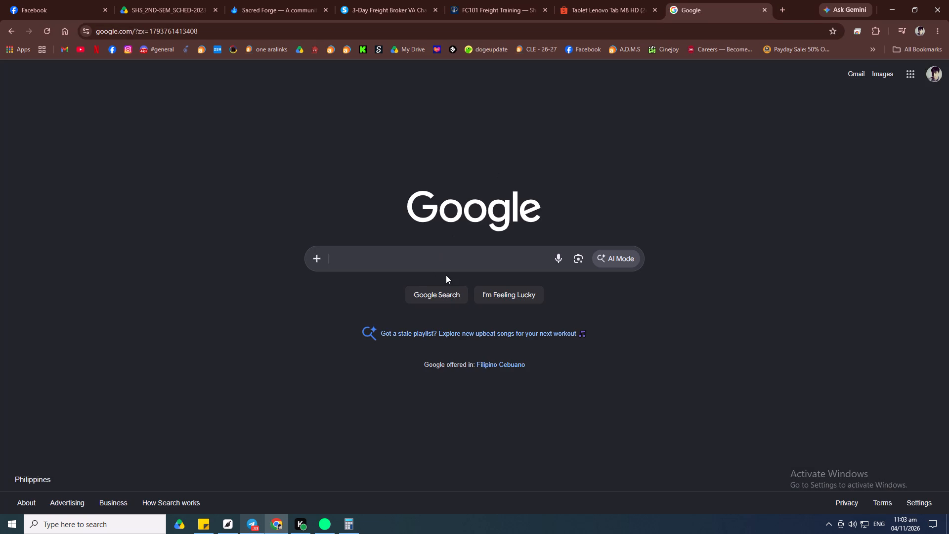
text(how to track mt)
key(space)
key(BackSpace)
key(BackSpace)
text(y tablet)
key(space)
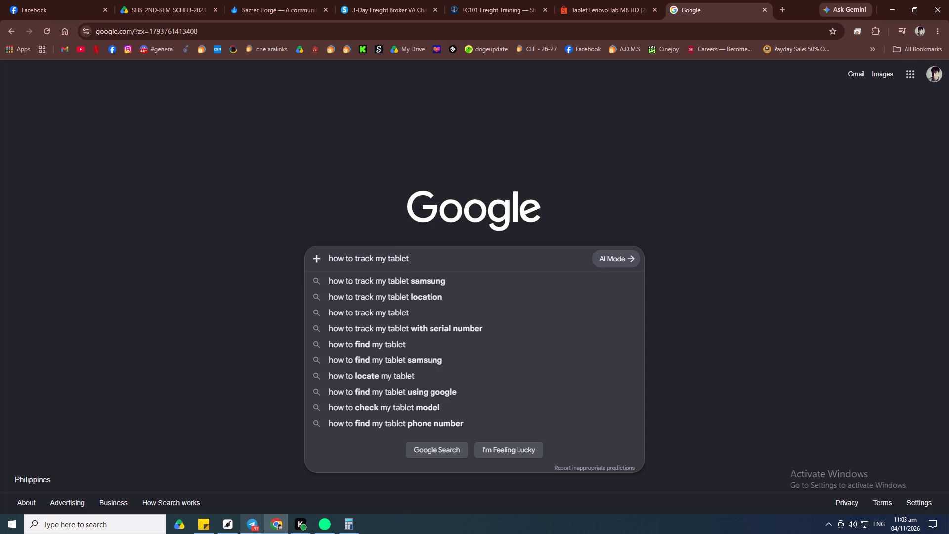
key(Down)
key(Down)
key(Return)
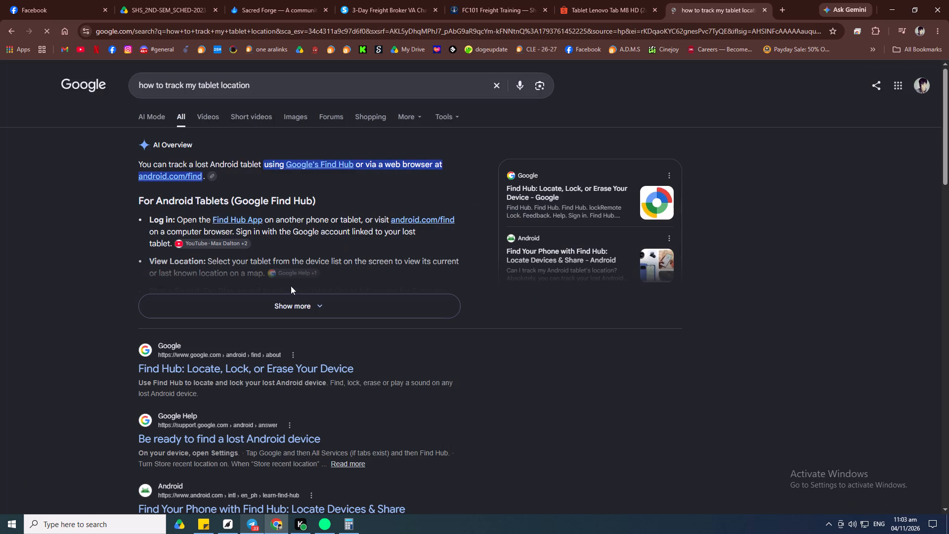
Expand the AI Overview and look over the Google Play page of the linked Find Hub App.
click(284, 308)
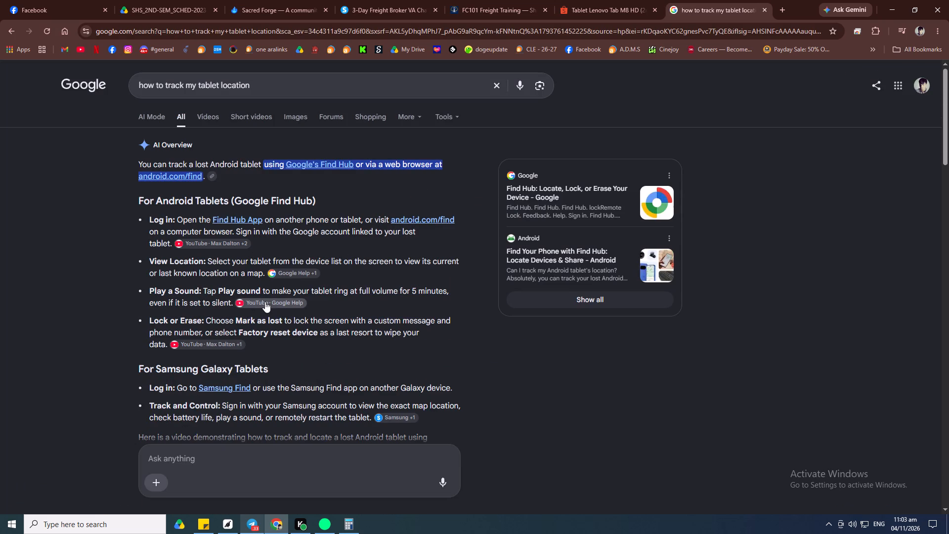
click(238, 221)
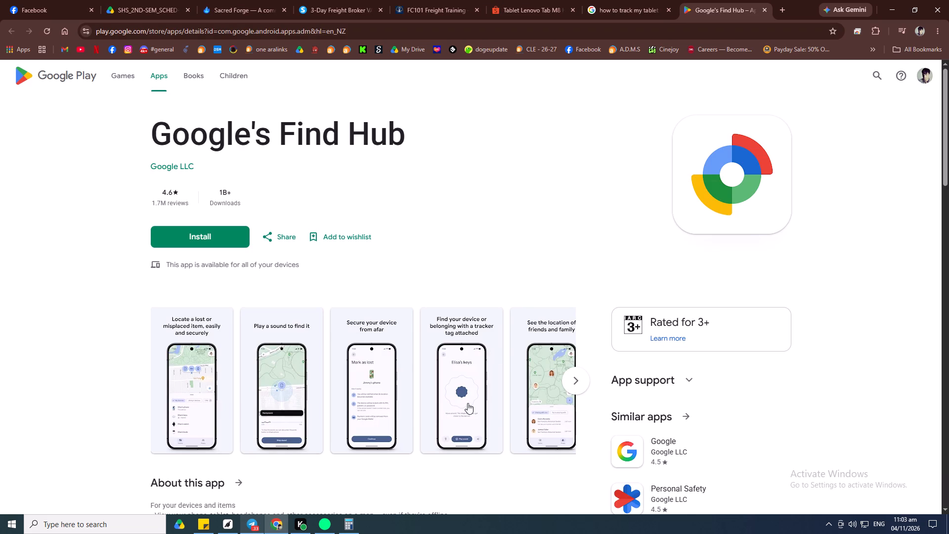
scroll(515, 296, down, 2)
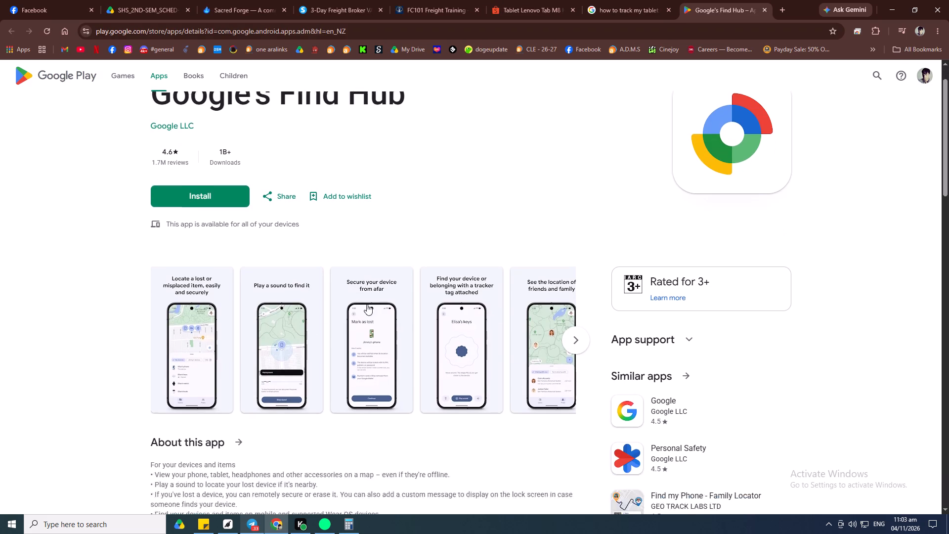
scroll(350, 303, up, 3)
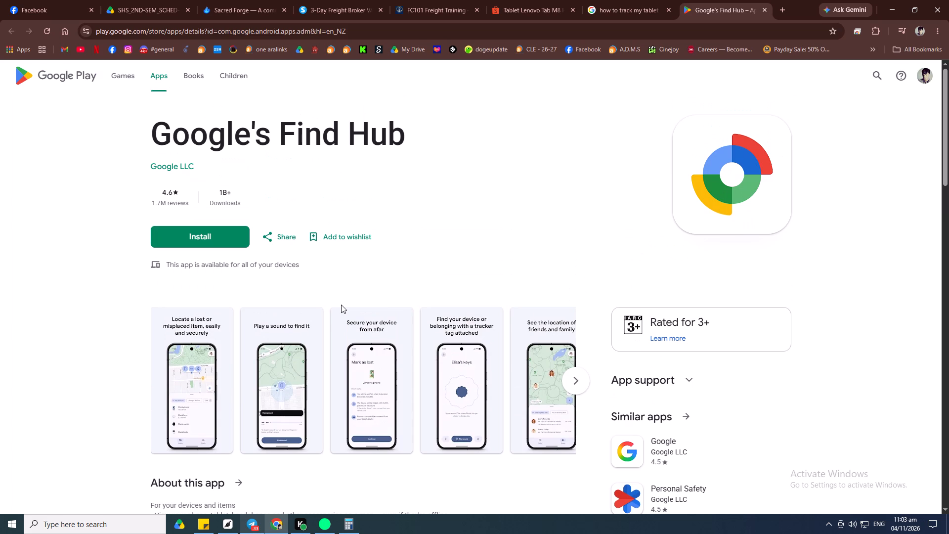
scroll(389, 291, down, 6)
scroll(419, 287, up, 8)
From the search results, open the android.com/find link and launch the Find Hub web tool from that page.
click(608, 0)
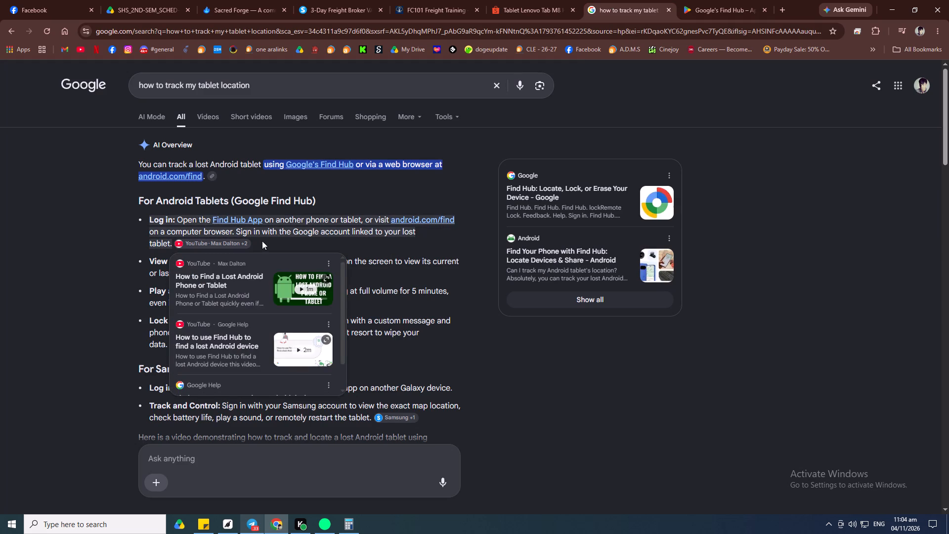
click(438, 220)
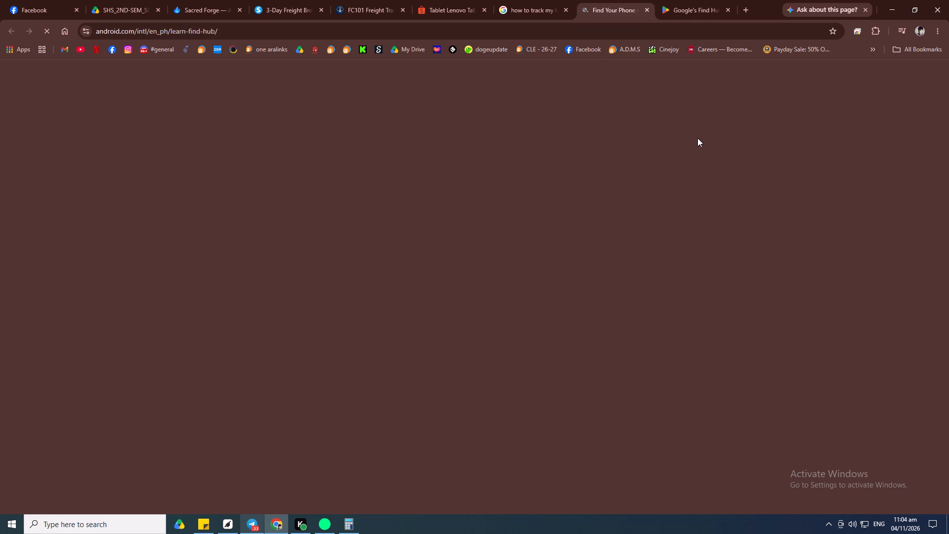
click(551, 0)
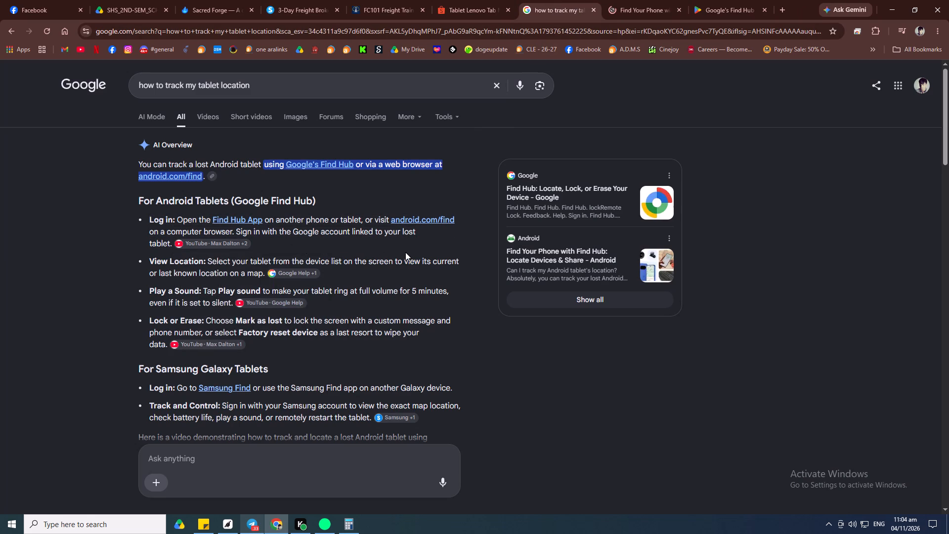
click(631, 10)
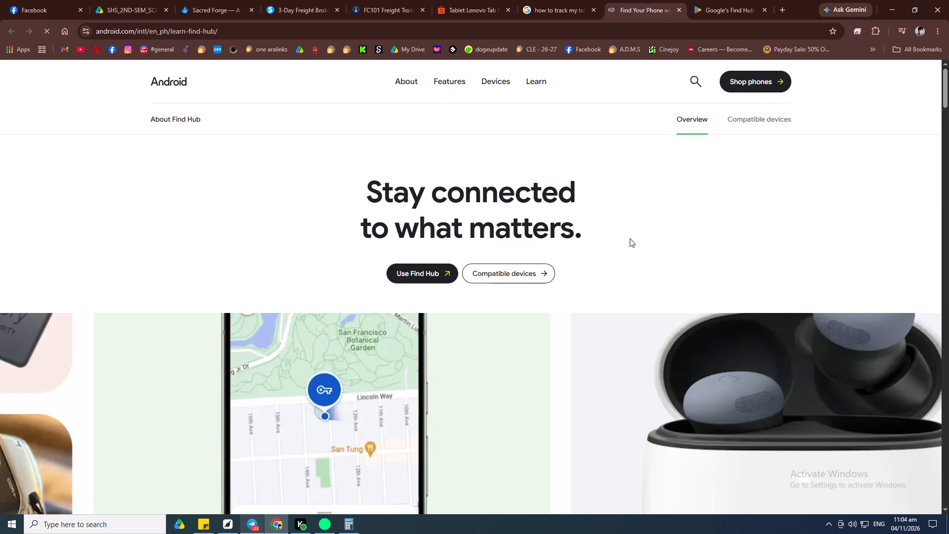
scroll(644, 233, down, 2)
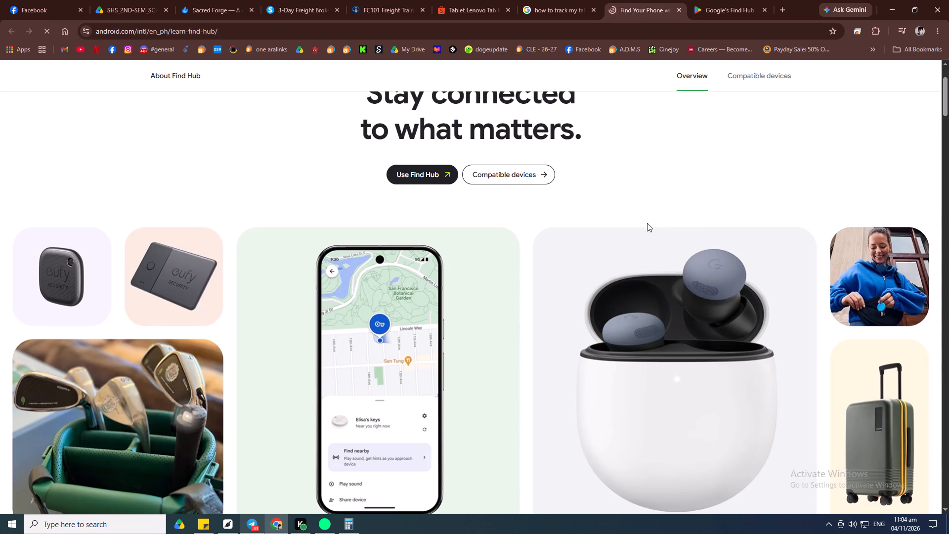
scroll(636, 229, up, 3)
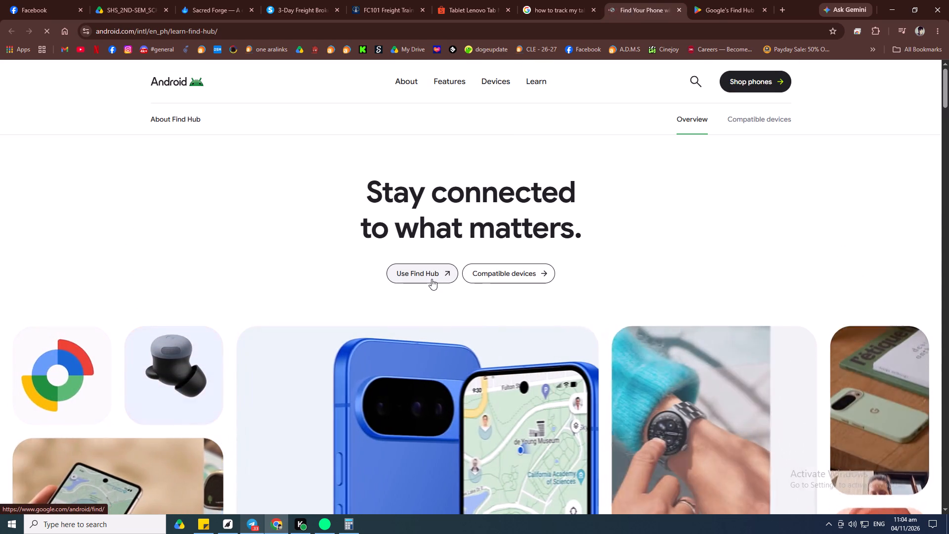
click(431, 279)
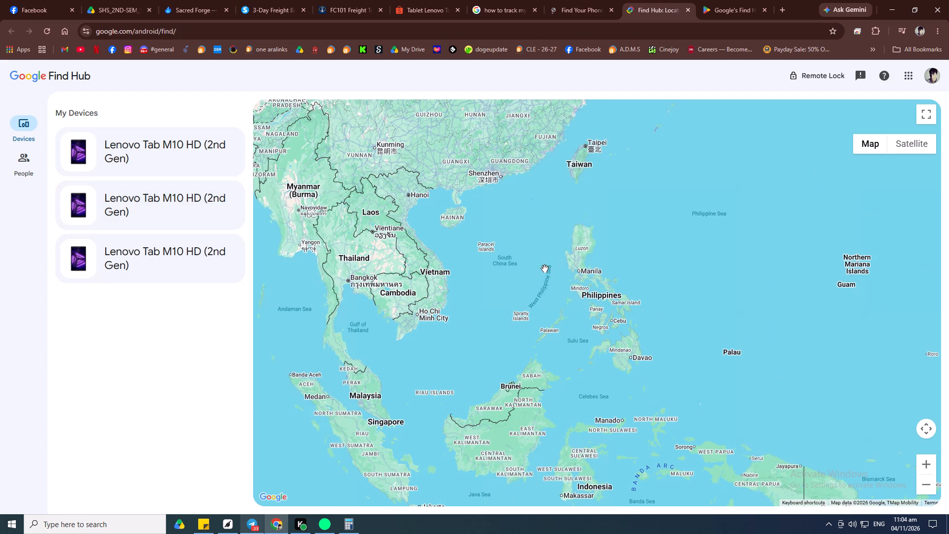
Check the details of the first Lenovo Tab M10 HD (2nd Gen) and return to the device list.
click(175, 160)
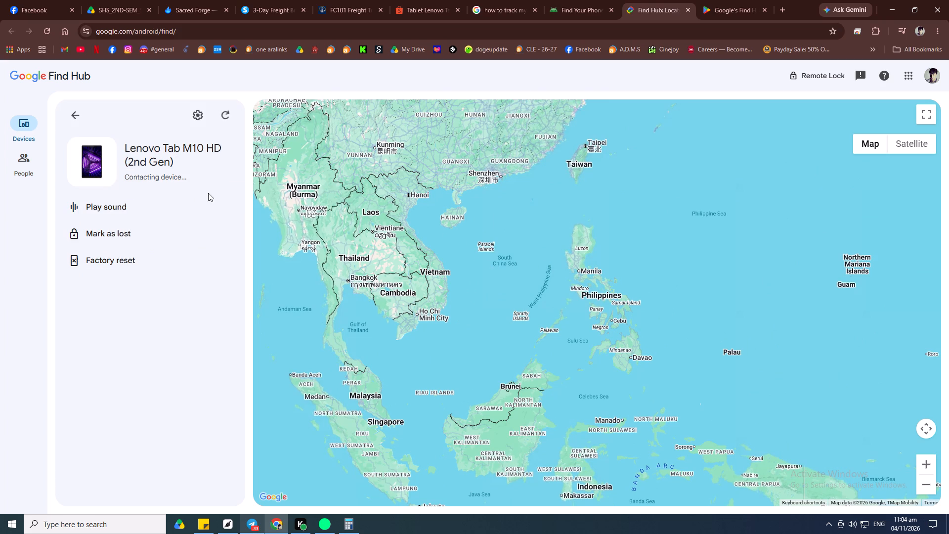
click(74, 112)
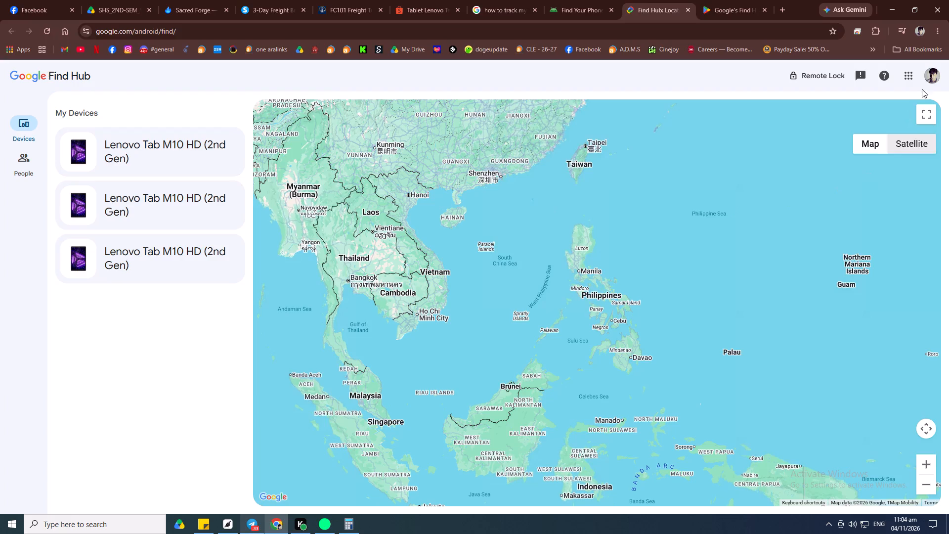
Show the signed-in Google accounts available for switching in Find Hub.
click(933, 78)
click(900, 140)
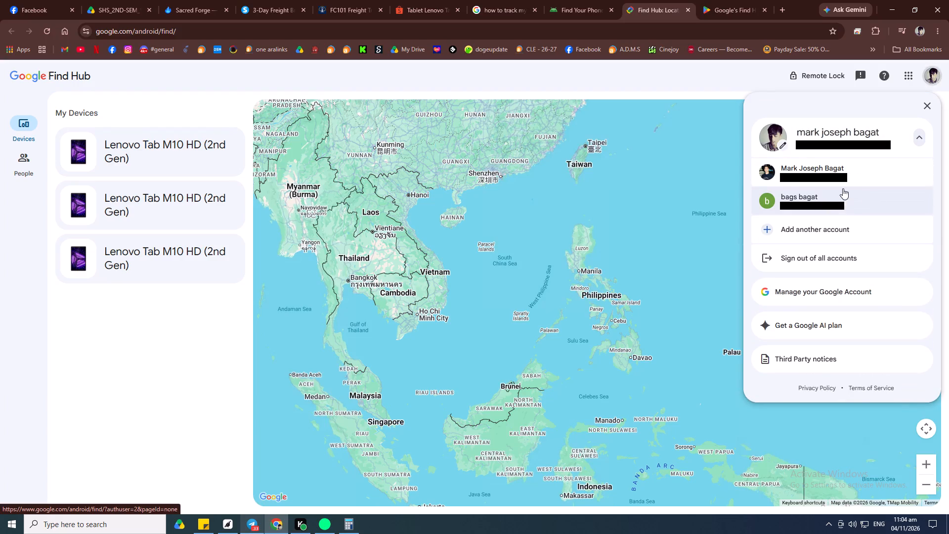
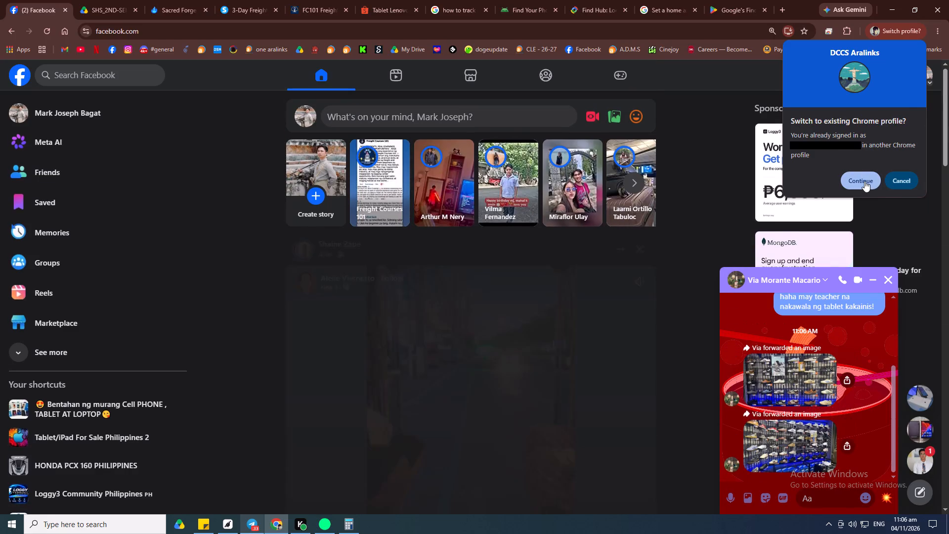
Check the Google account's home address setup page.
click(642, 0)
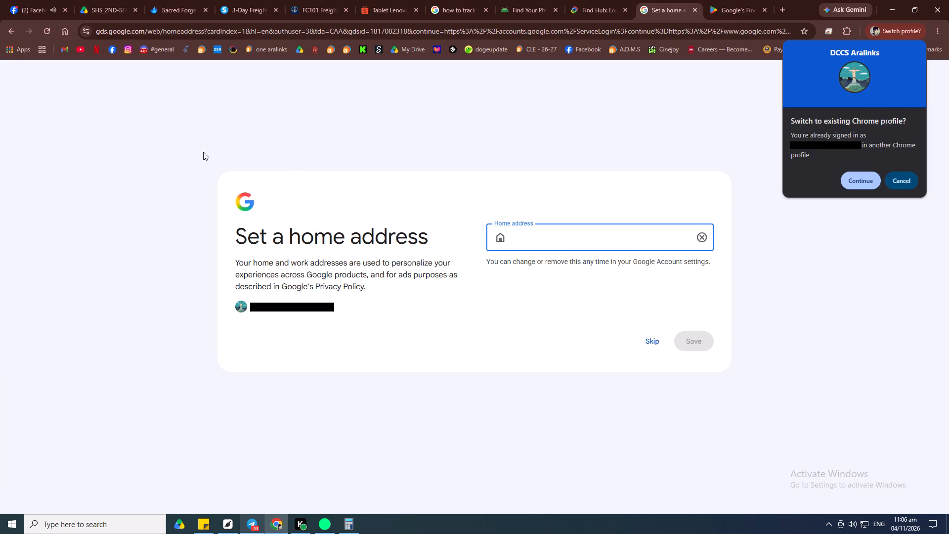
Switch back to Facebook and look through the shoe display photos forwarded in the open chat.
click(52, 0)
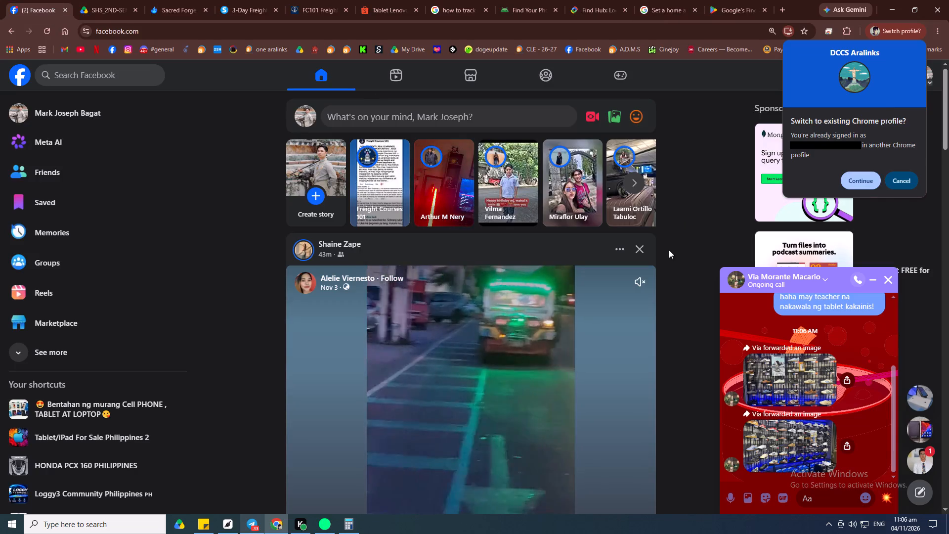
click(795, 391)
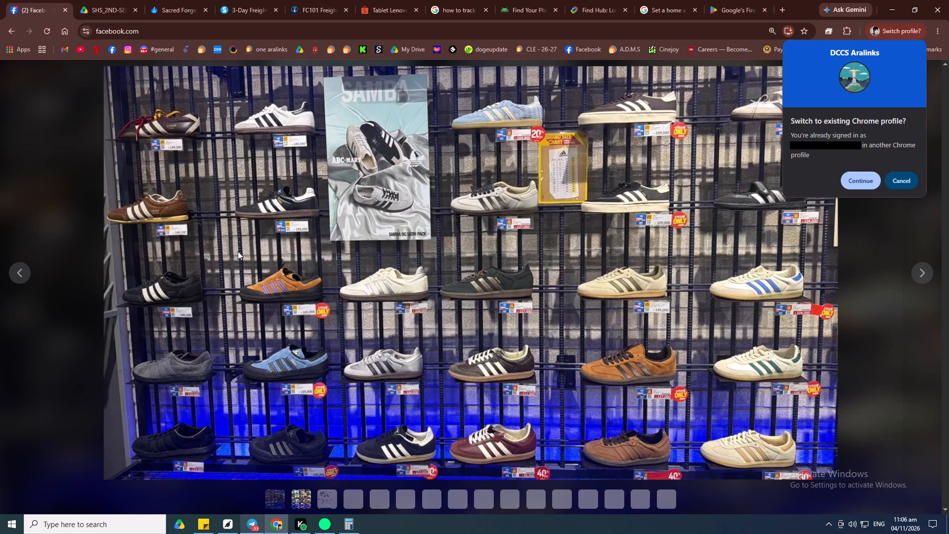
key(Right)
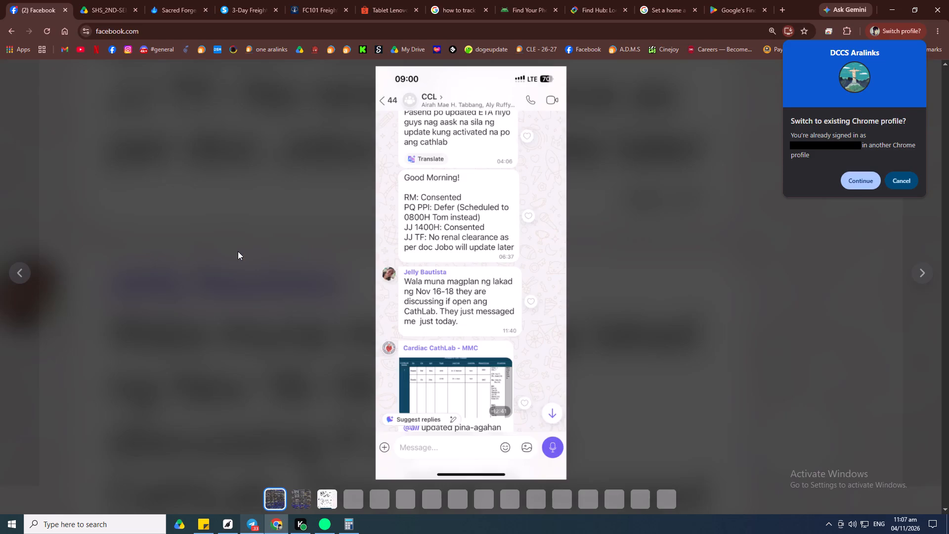
key(Left)
key(Left)
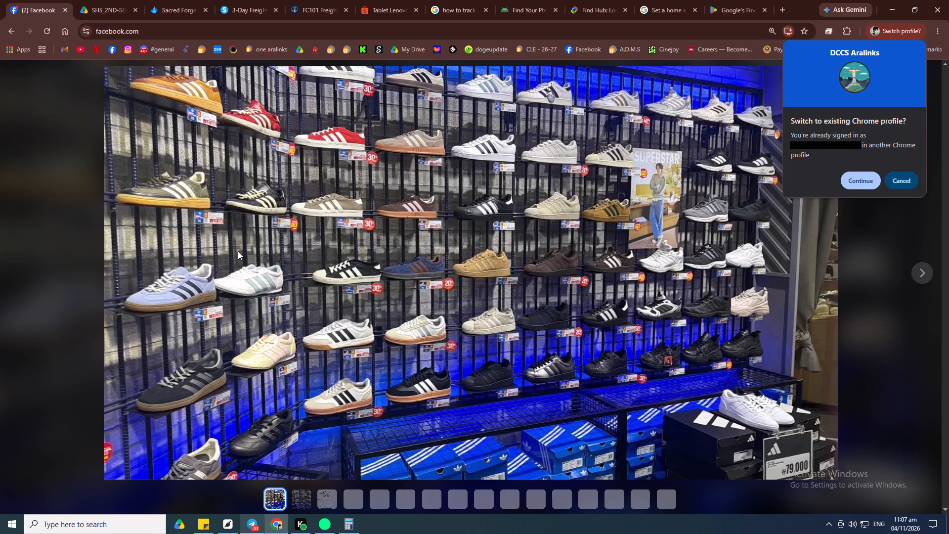
key(Right)
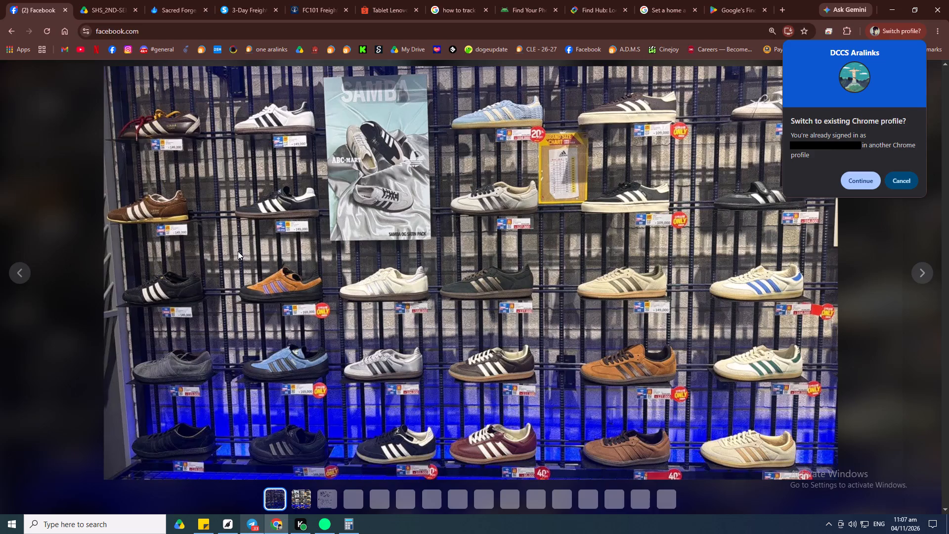
key(Left)
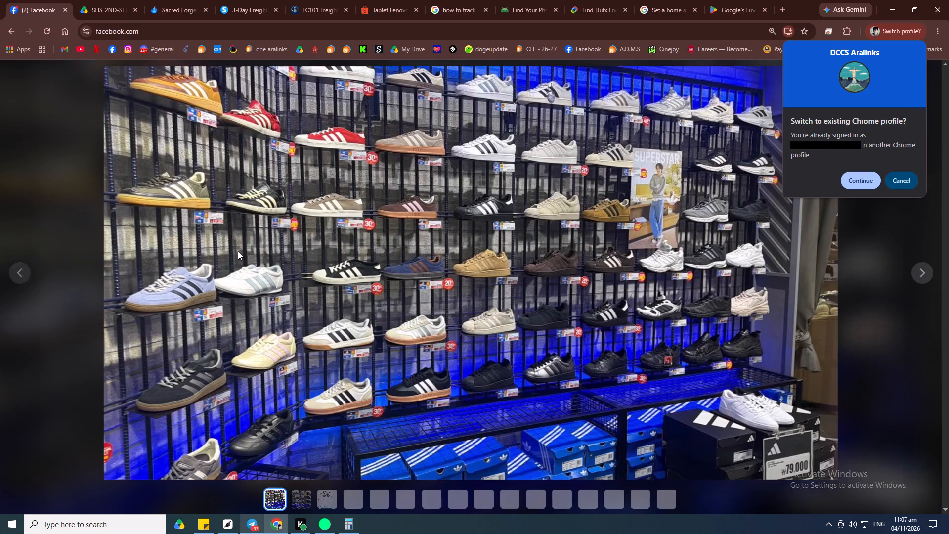
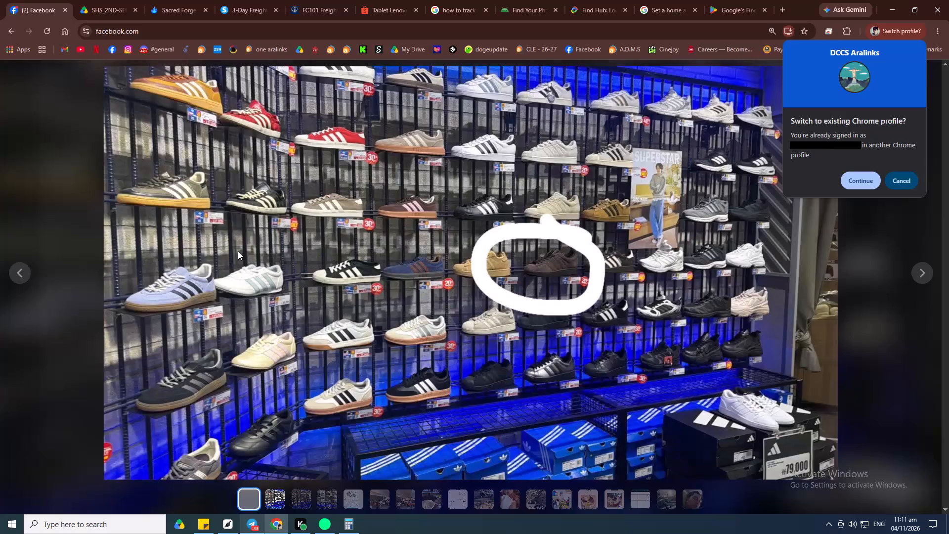
Look through the next two shoe-display photos in the Facebook chat.
key(Right)
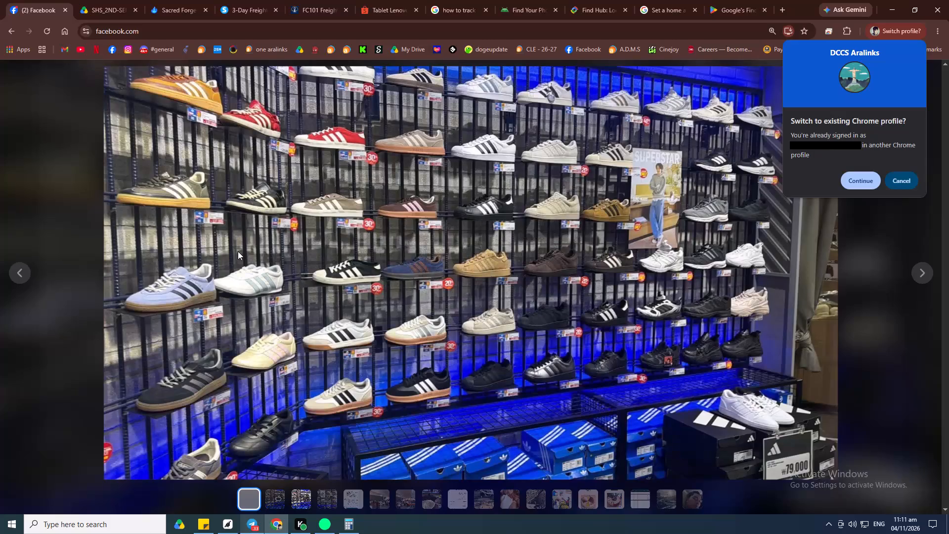
key(Right)
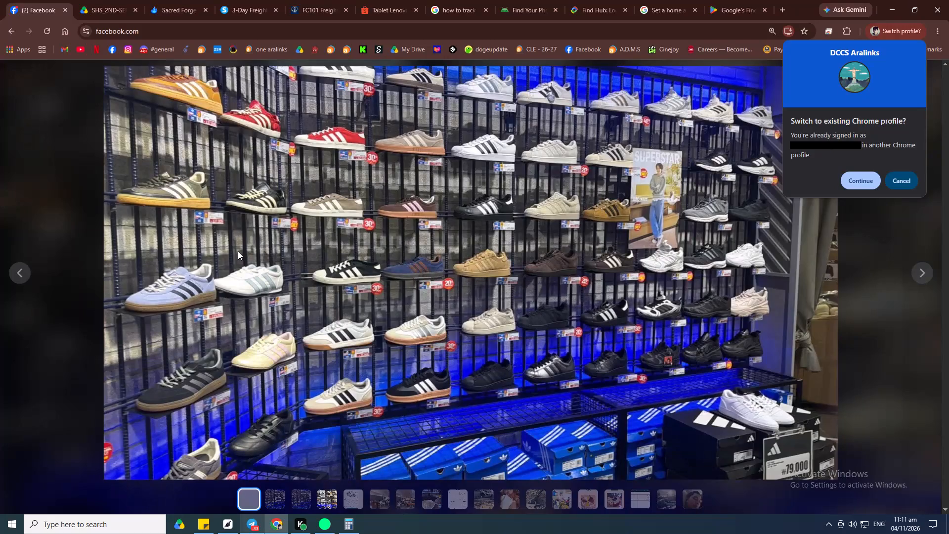
Return to the Google home address prompt and skip it to continue to Find Hub under that account.
click(685, 0)
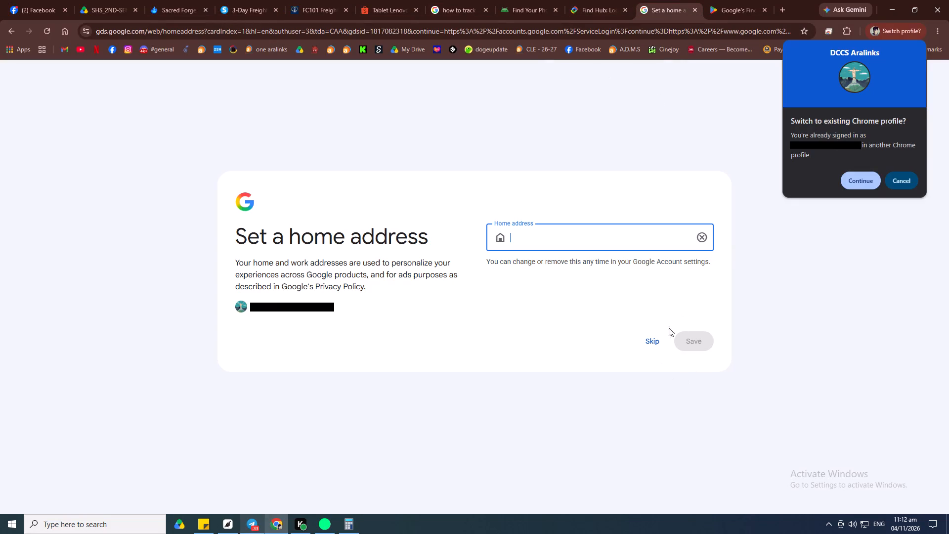
click(651, 346)
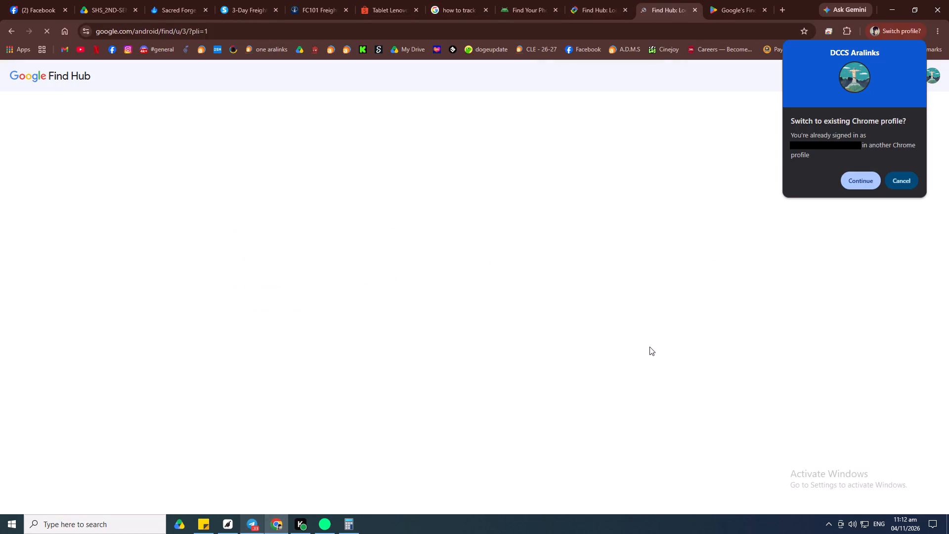
Look through the device list of the switched account and open the first Lenovo Tab M10 HD (2nd Gen).
scroll(160, 279, down, 20)
scroll(160, 279, down, 2)
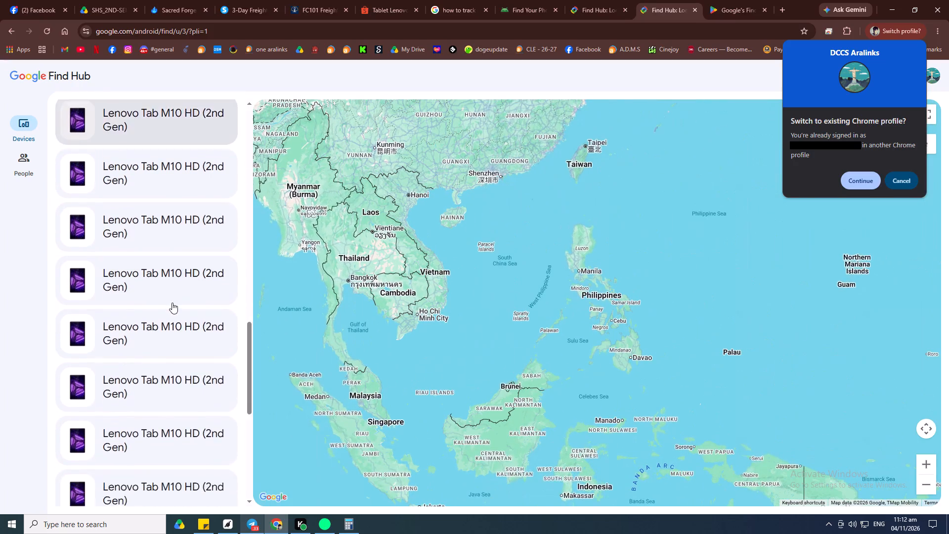
scroll(172, 303, down, 11)
scroll(195, 356, up, 20)
scroll(195, 356, up, 2)
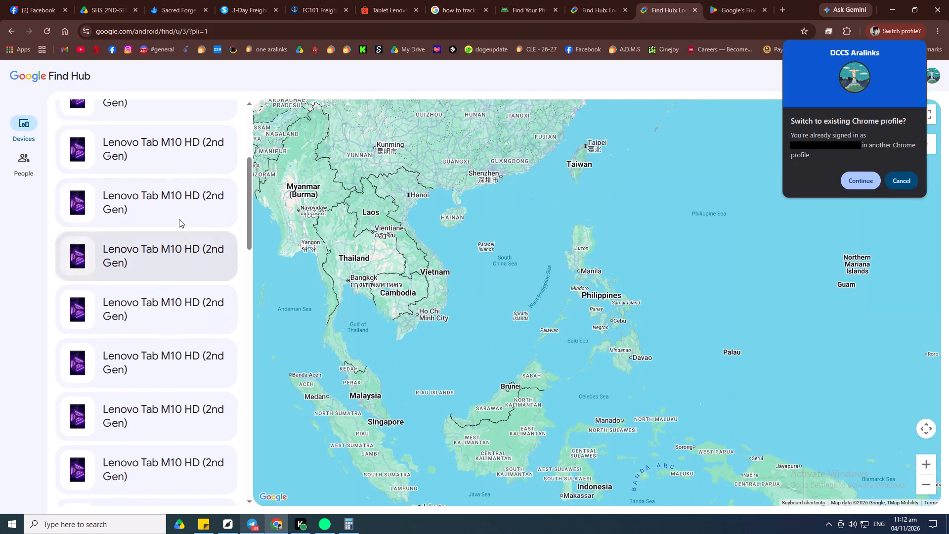
scroll(203, 148, up, 10)
double_click(189, 166)
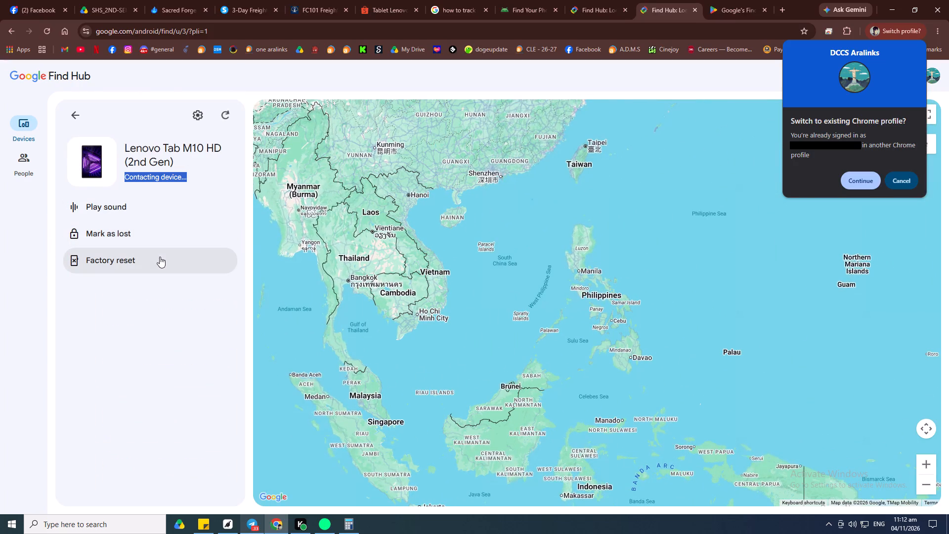
click(206, 162)
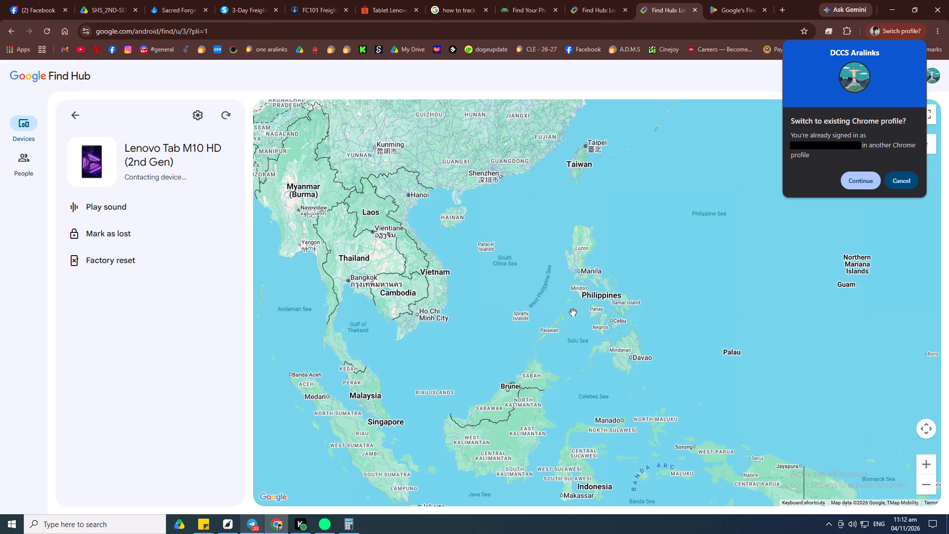
Examine the map of the Philippines around Metro Manila, Cavite and Las Piñas for the tablet's location.
scroll(574, 311, up, 7)
scroll(609, 285, up, 1)
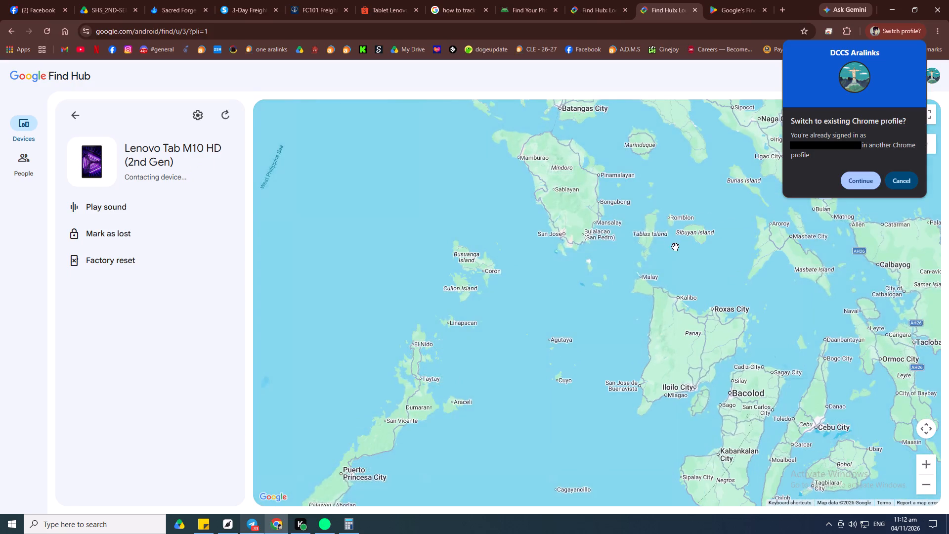
drag(635, 175, 626, 400)
scroll(554, 329, up, 10)
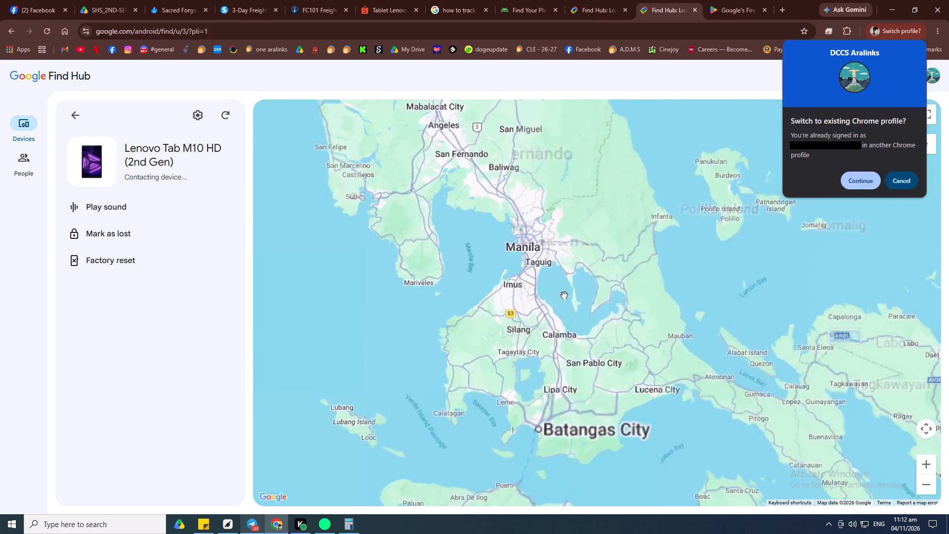
scroll(564, 295, up, 8)
drag(483, 200, 733, 353)
drag(734, 337, 504, 194)
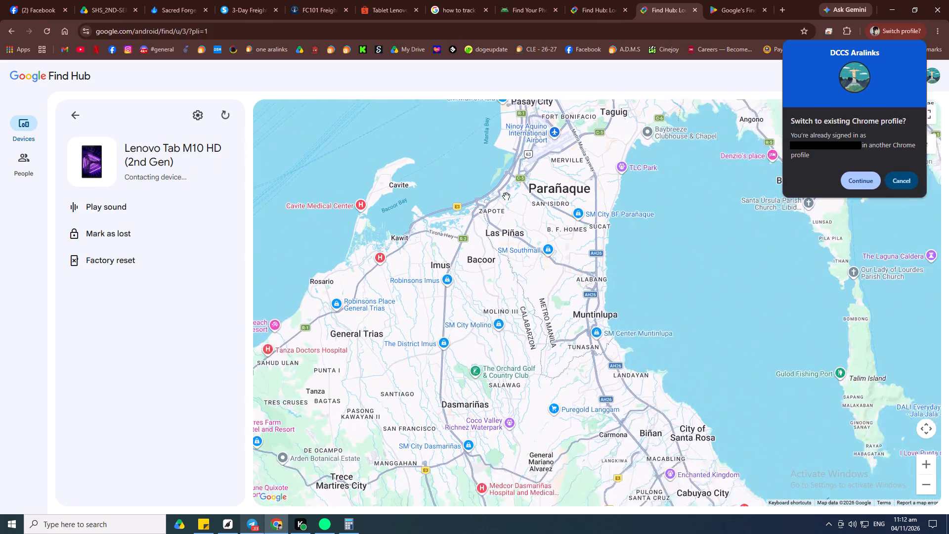
drag(571, 229, 699, 297)
scroll(645, 275, up, 2)
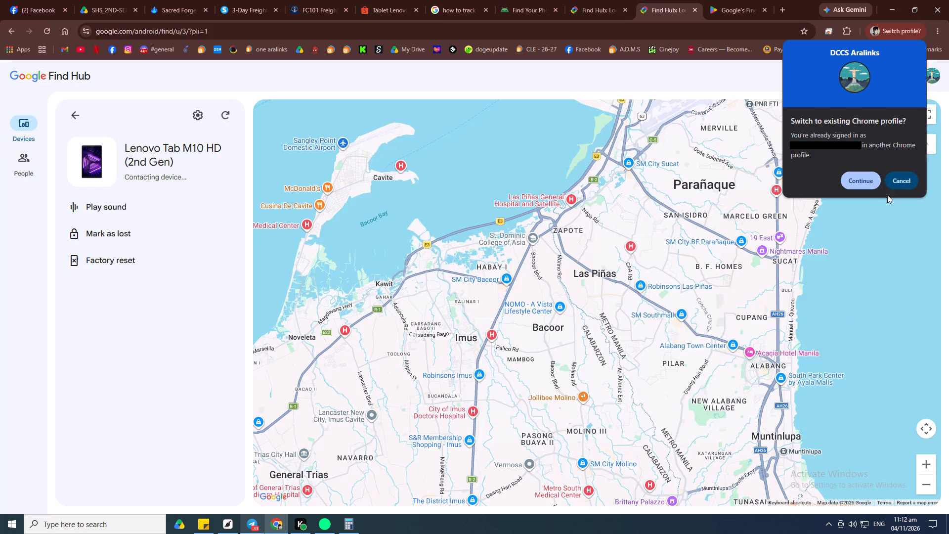
Decline switching to the existing Chrome profile.
click(894, 183)
Play a sound on the opened Lenovo Tab M10 HD (2nd Gen) and watch the map around Las Piñas.
drag(847, 289, 772, 267)
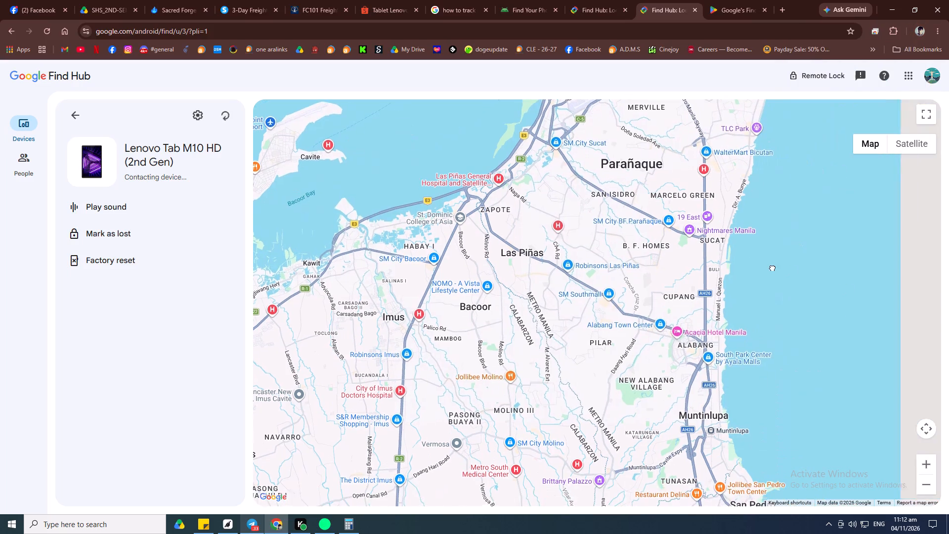
drag(772, 267, 771, 267)
drag(789, 291, 757, 321)
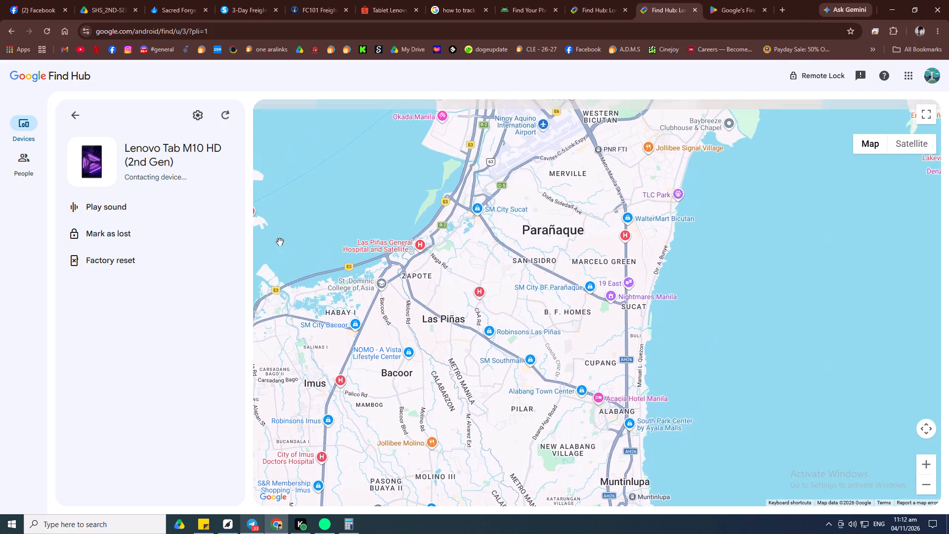
click(170, 202)
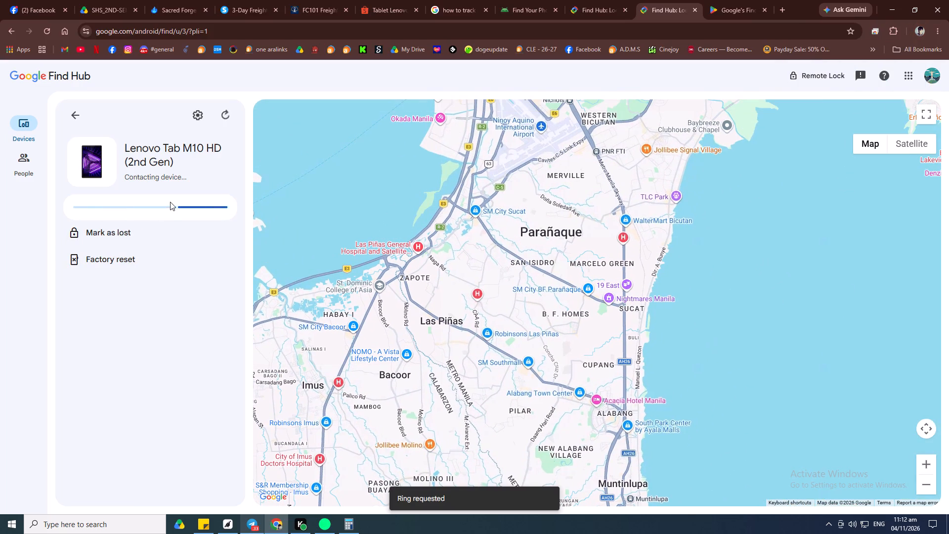
scroll(516, 314, up, 2)
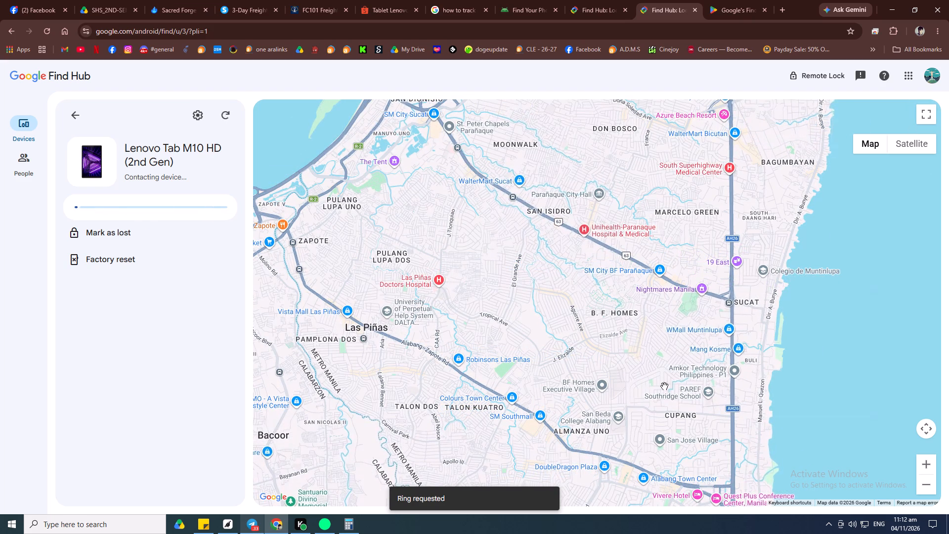
drag(628, 393, 611, 339)
drag(609, 335, 638, 317)
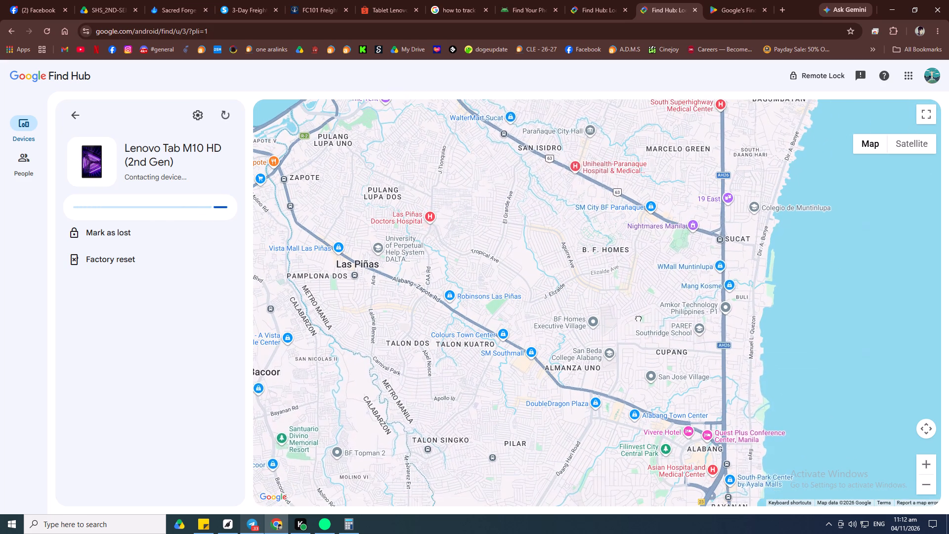
drag(638, 317, 680, 278)
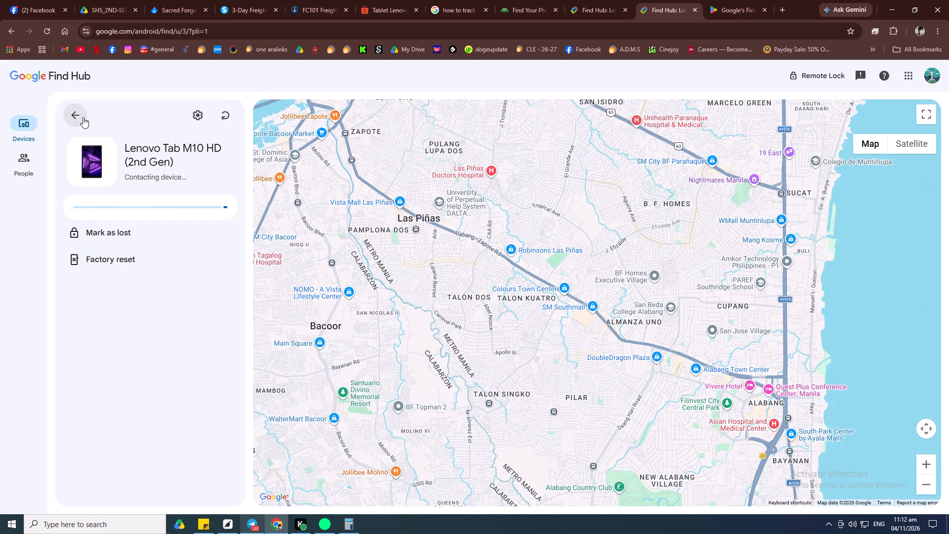
Check the device settings of the opened tablet and return to the device list.
click(201, 114)
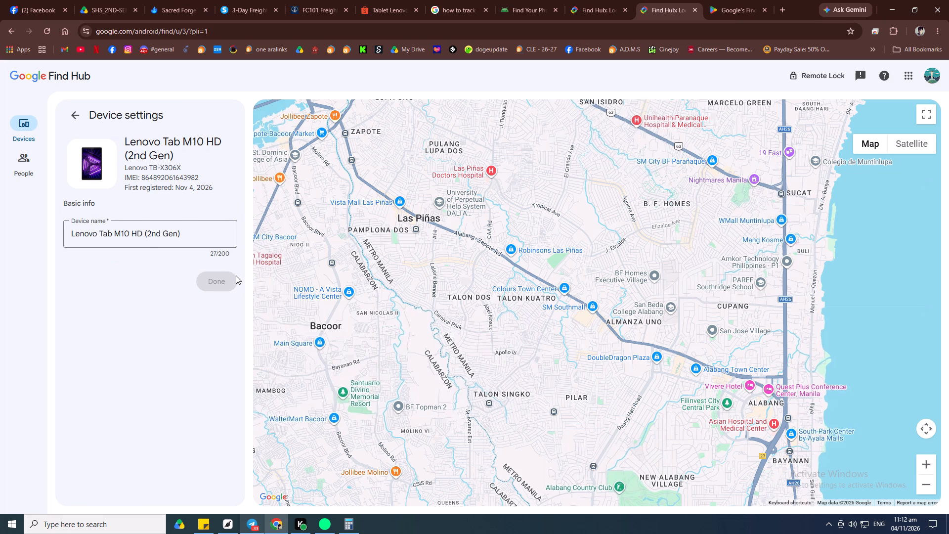
click(75, 115)
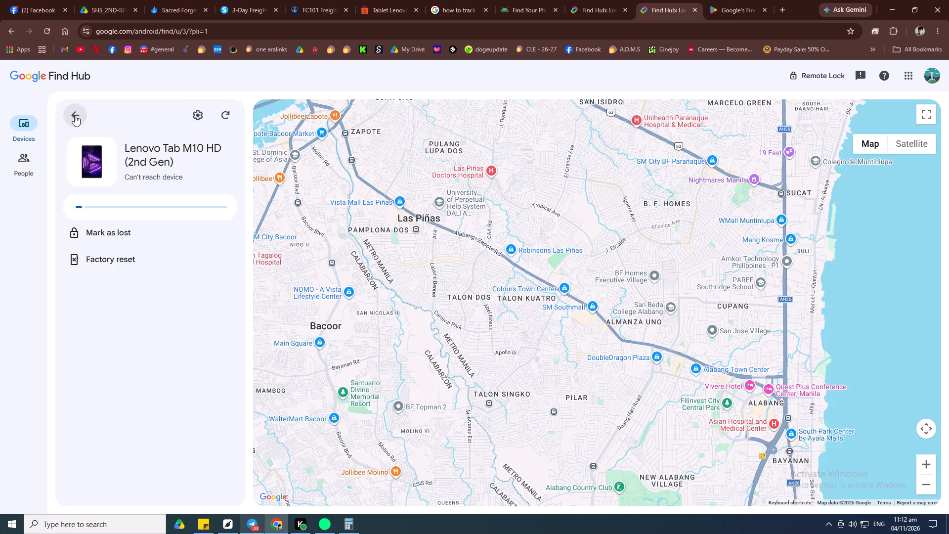
click(75, 115)
scroll(202, 291, down, 5)
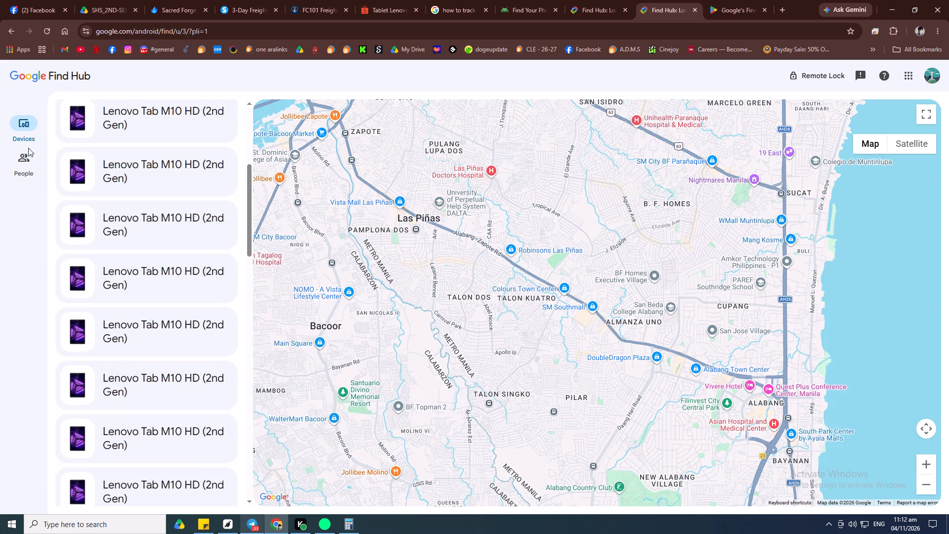
Check the People section for shared locations and return to the devices.
click(26, 169)
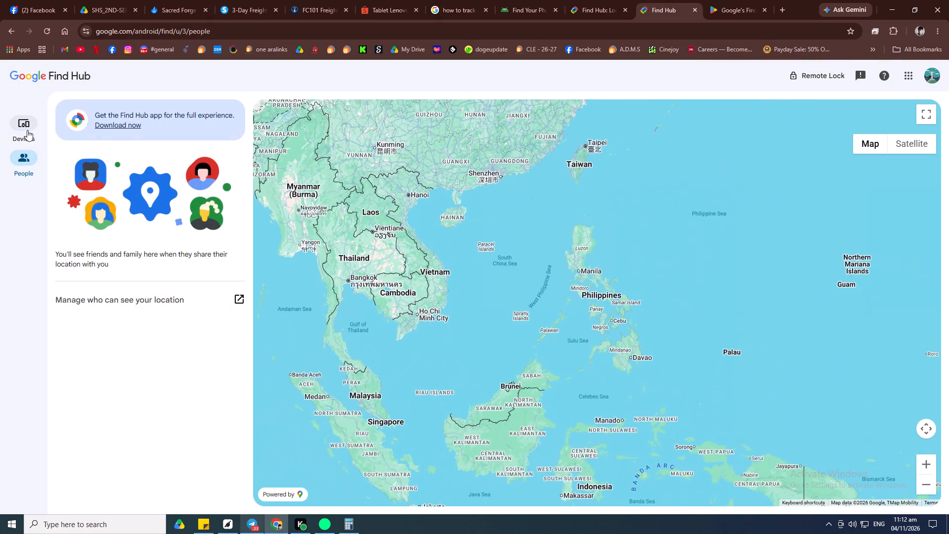
click(27, 130)
Look through the whole list of Lenovo Tab M10 HD (2nd Gen) devices and return to its beginning.
scroll(211, 208, down, 4)
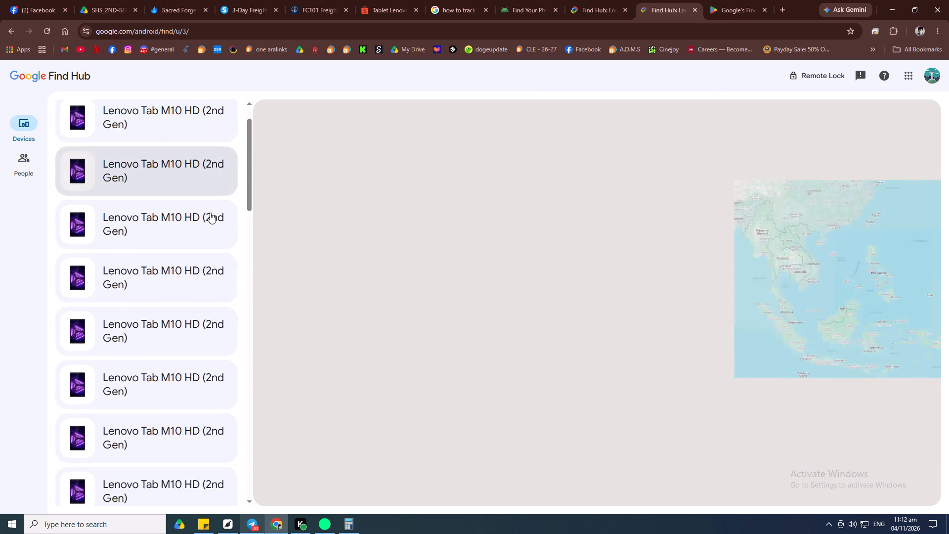
scroll(210, 213, down, 1)
scroll(207, 206, down, 20)
scroll(207, 206, down, 12)
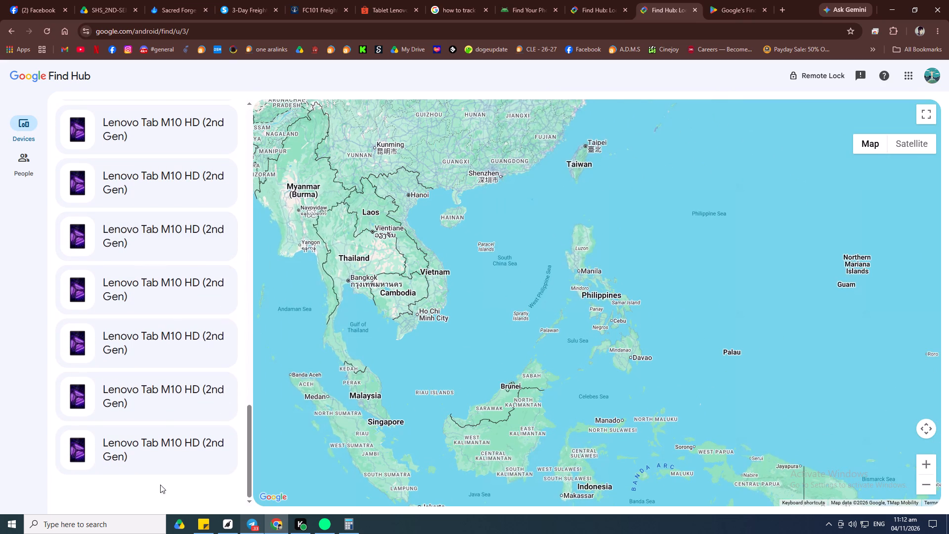
scroll(164, 299, up, 2)
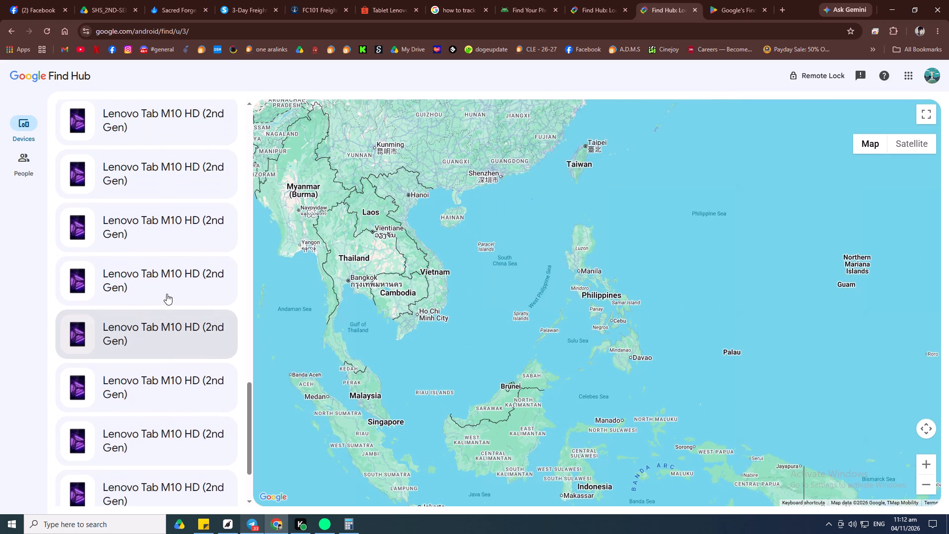
scroll(168, 290, up, 7)
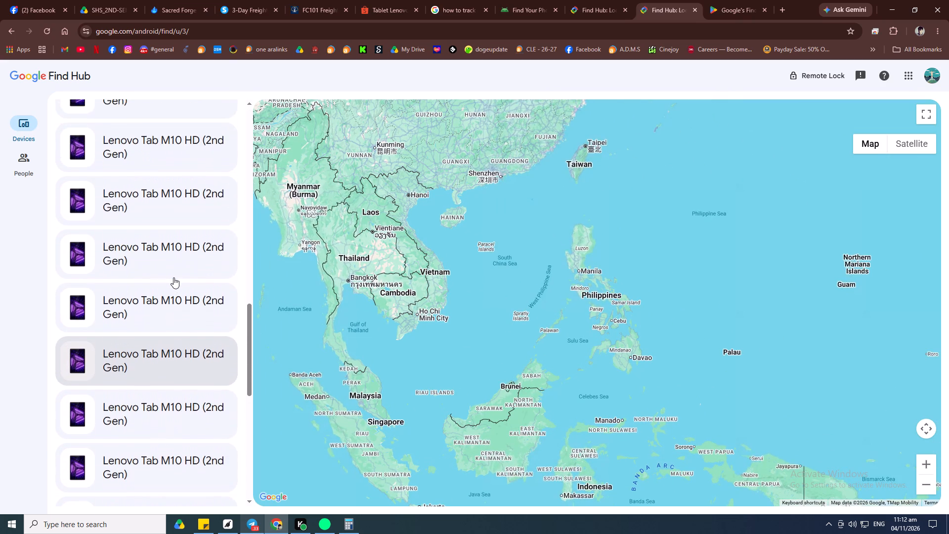
scroll(173, 277, up, 6)
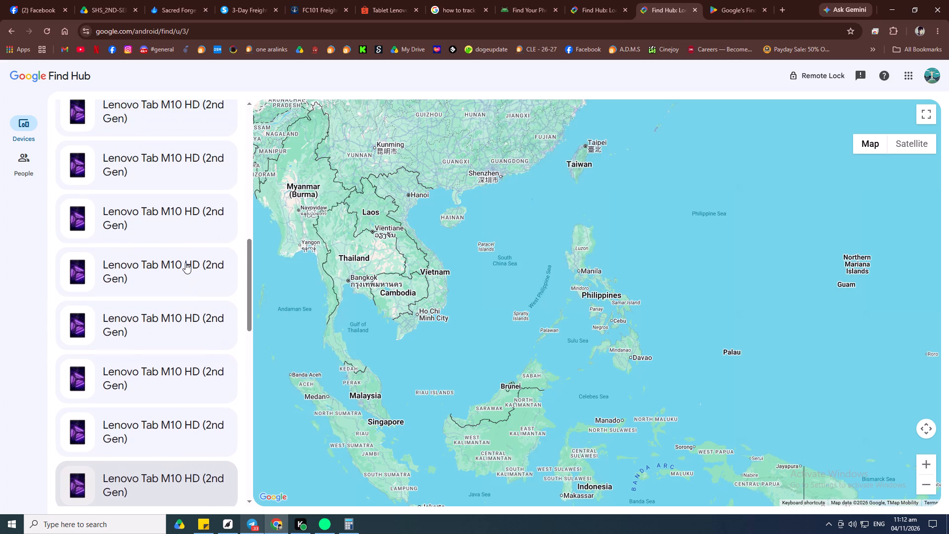
scroll(190, 262, up, 20)
scroll(190, 262, up, 7)
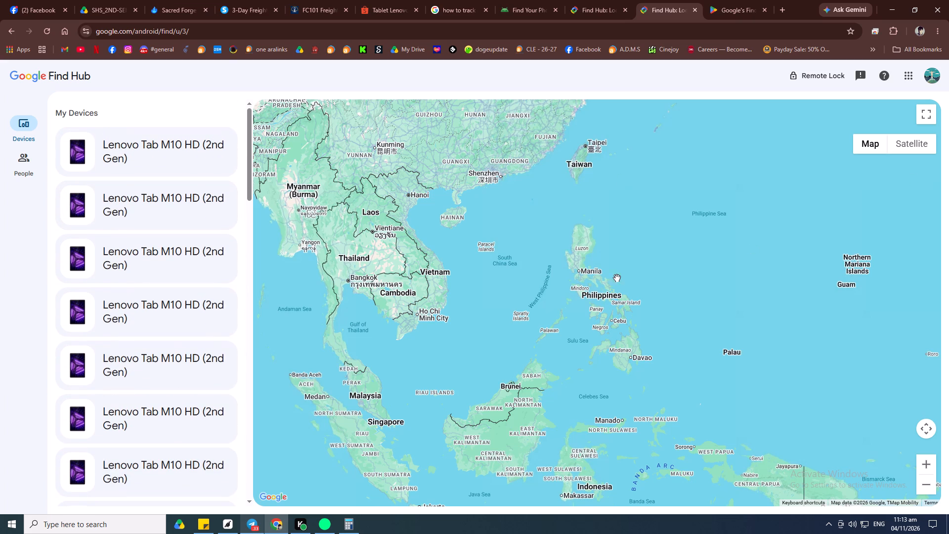
Check the details of the first four Lenovo tablets one after another, returning to the device list each time.
click(204, 166)
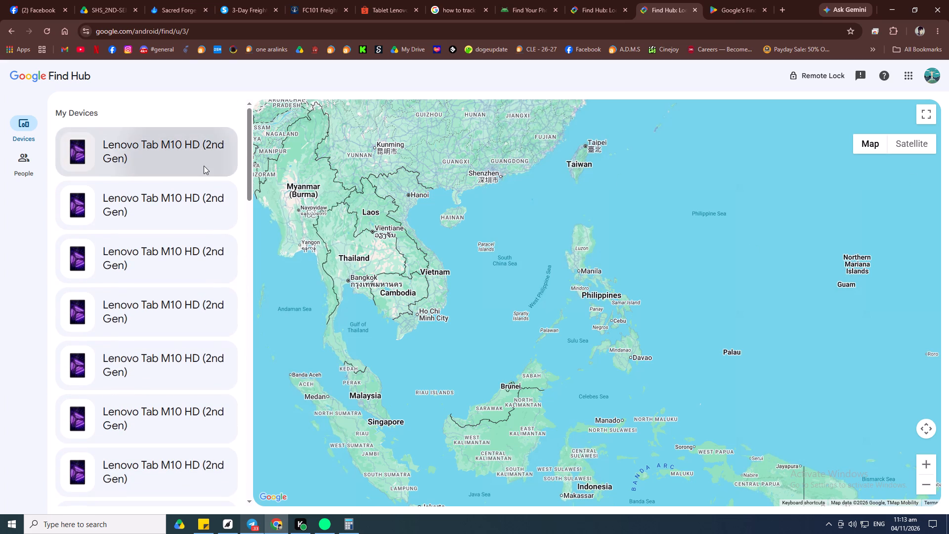
click(79, 112)
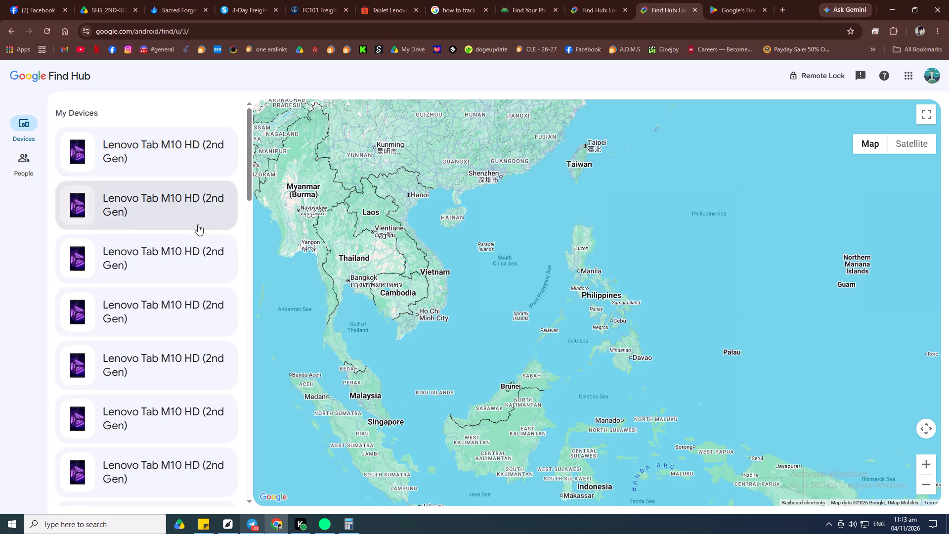
click(194, 219)
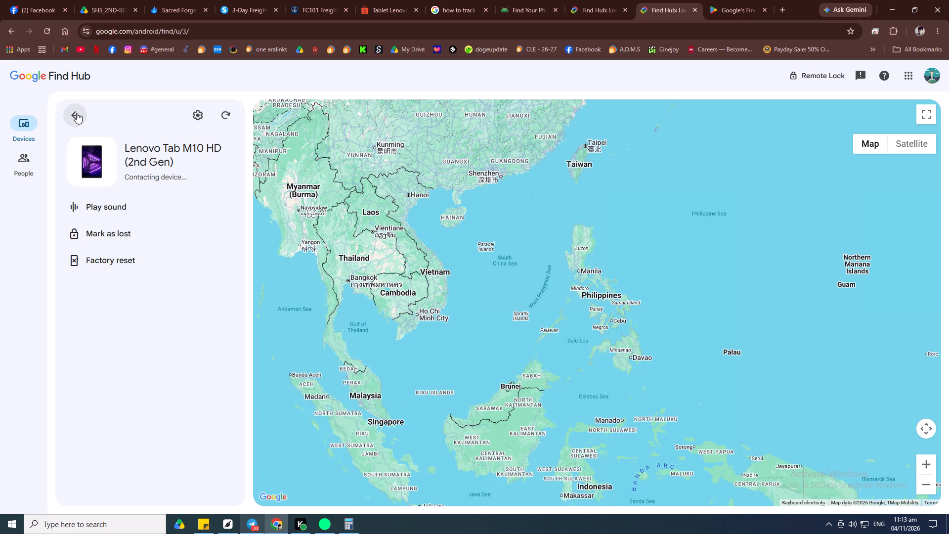
click(77, 113)
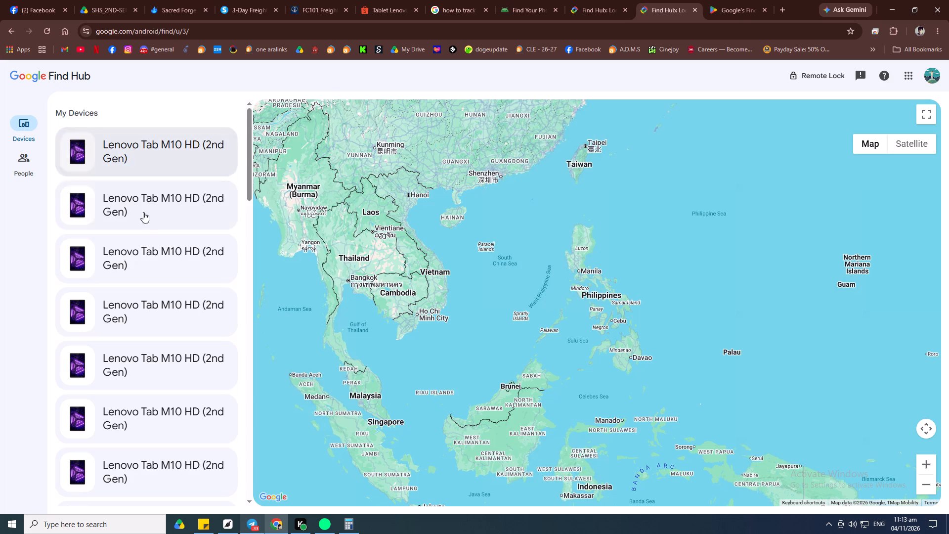
click(167, 267)
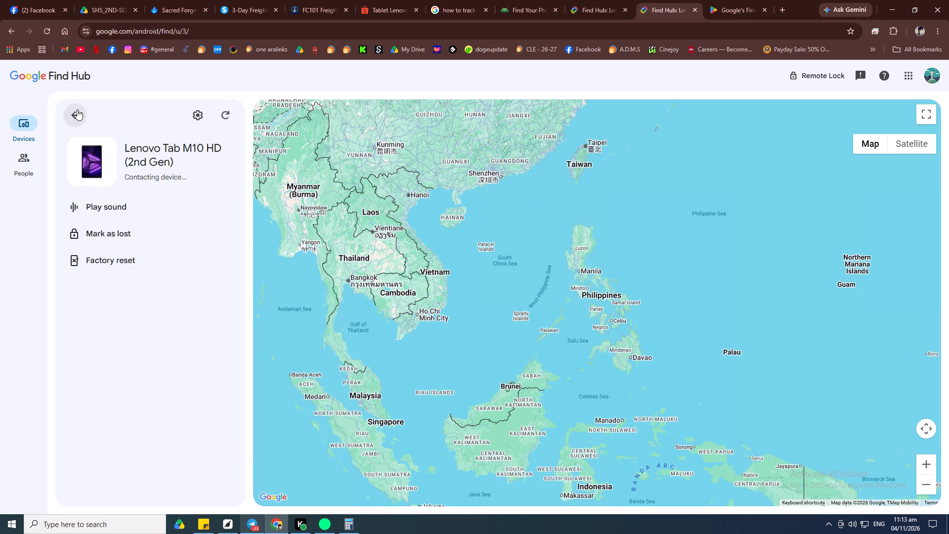
click(77, 109)
click(180, 323)
click(73, 117)
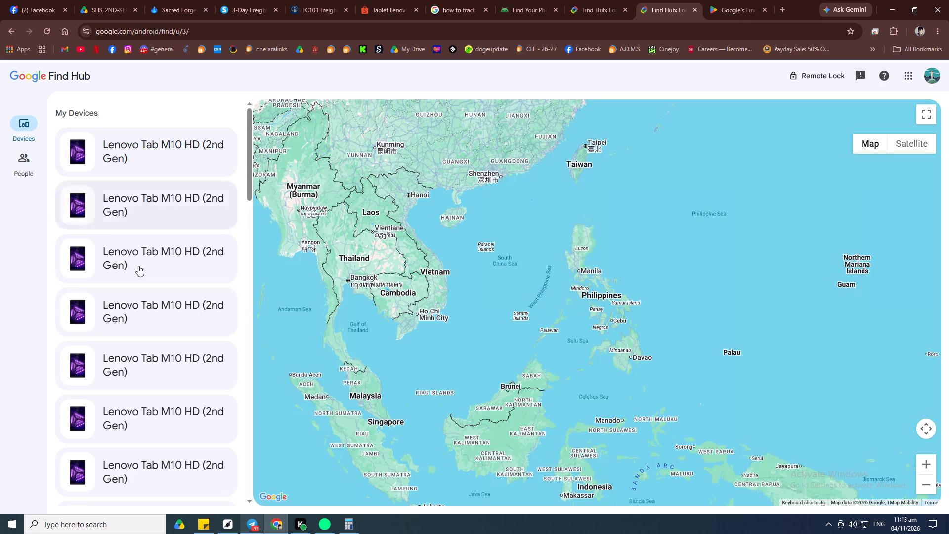
Open the fifth Lenovo Tab M10 HD (2nd Gen) and examine its location on the map down to street level.
click(180, 369)
scroll(431, 276, down, 4)
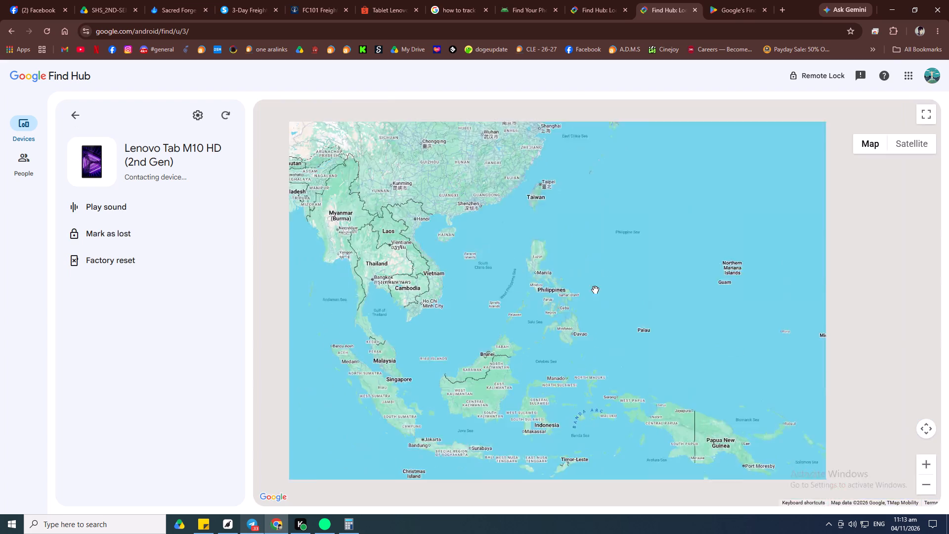
scroll(586, 289, up, 7)
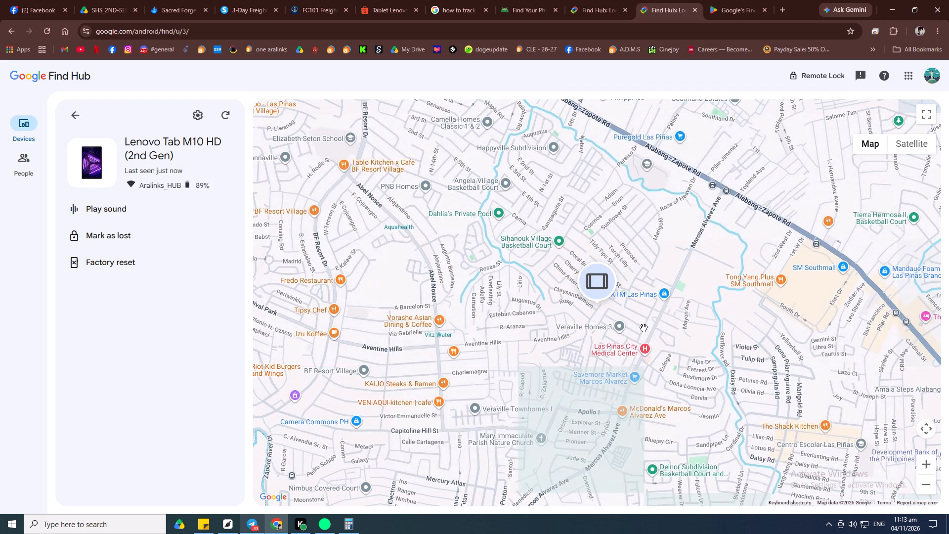
scroll(638, 295, down, 1)
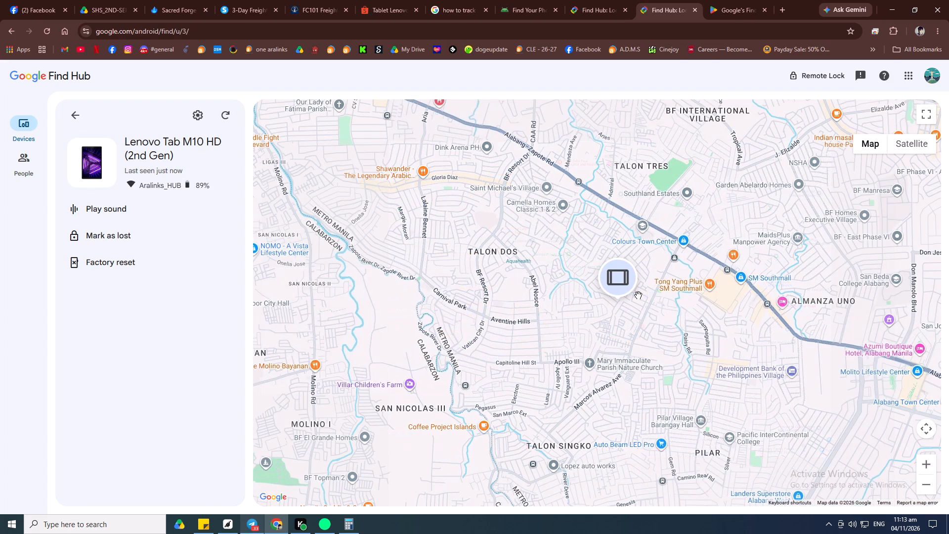
scroll(579, 302, up, 3)
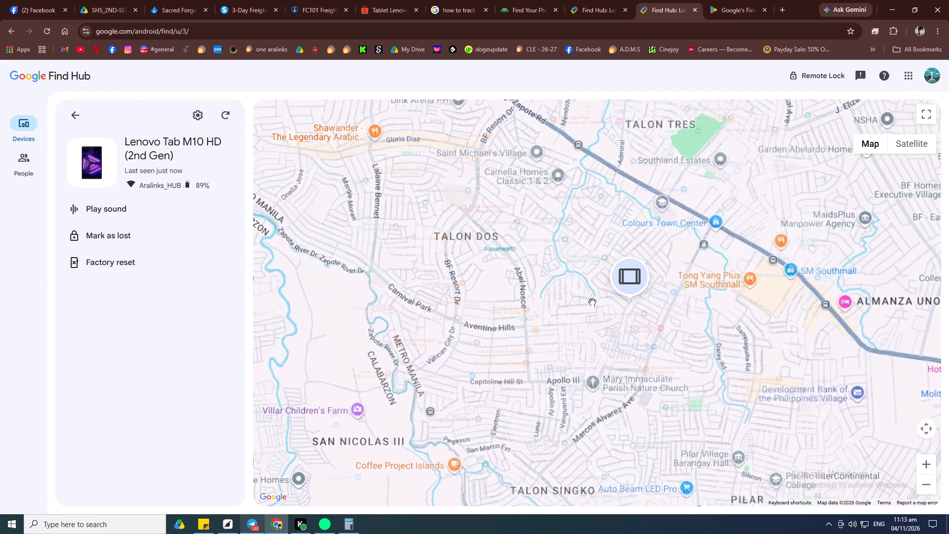
scroll(592, 302, up, 2)
scroll(724, 309, up, 6)
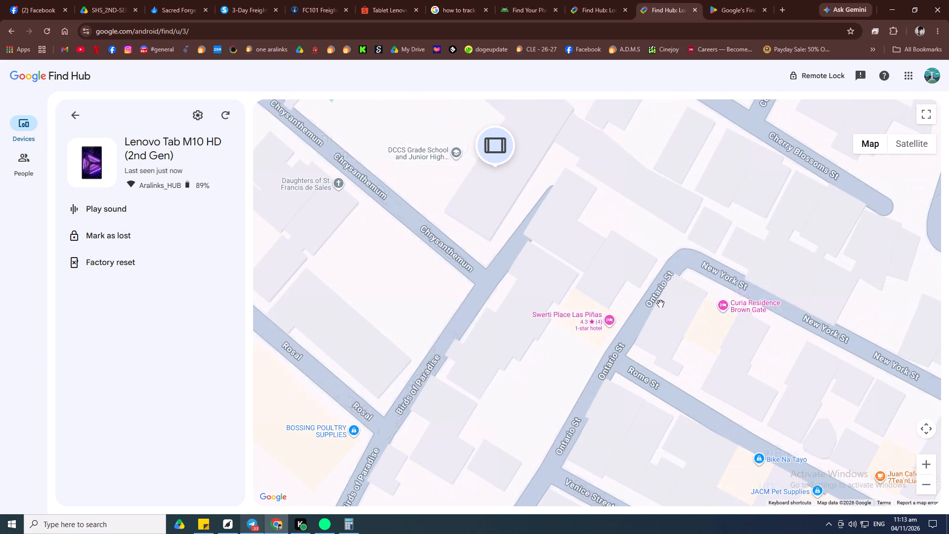
Play a sound on the fifth Lenovo Tab M10 HD (2nd Gen) after viewing its surroundings on the map, and return to the device list.
drag(518, 255, 647, 393)
scroll(574, 375, down, 2)
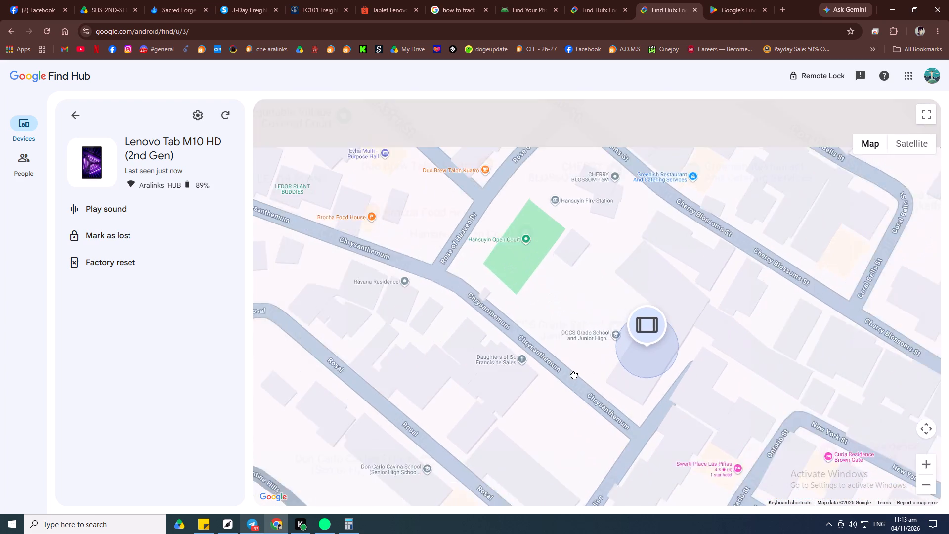
scroll(574, 375, down, 2)
click(185, 209)
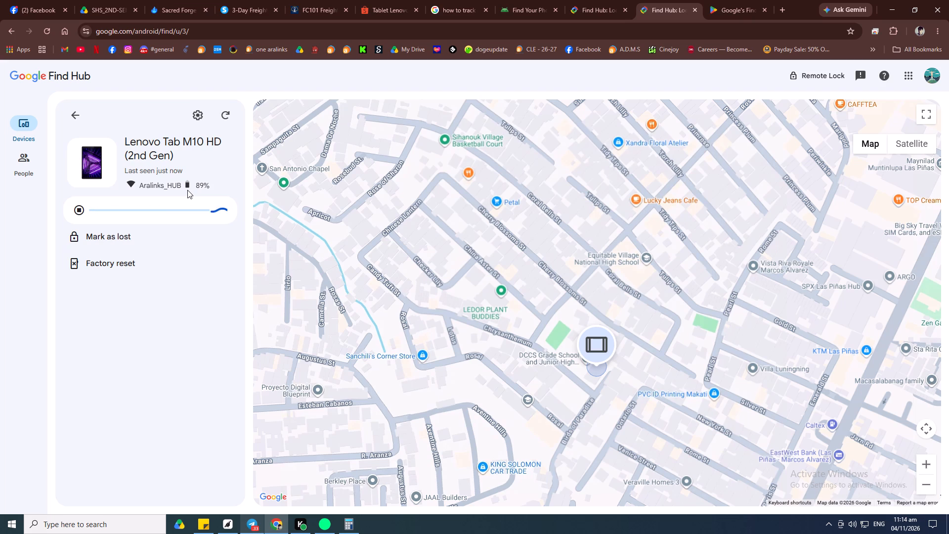
click(76, 123)
Check the status of the fourth, fifth and sixth Lenovo tablets one after another, returning to the device list each time.
scroll(202, 301, down, 2)
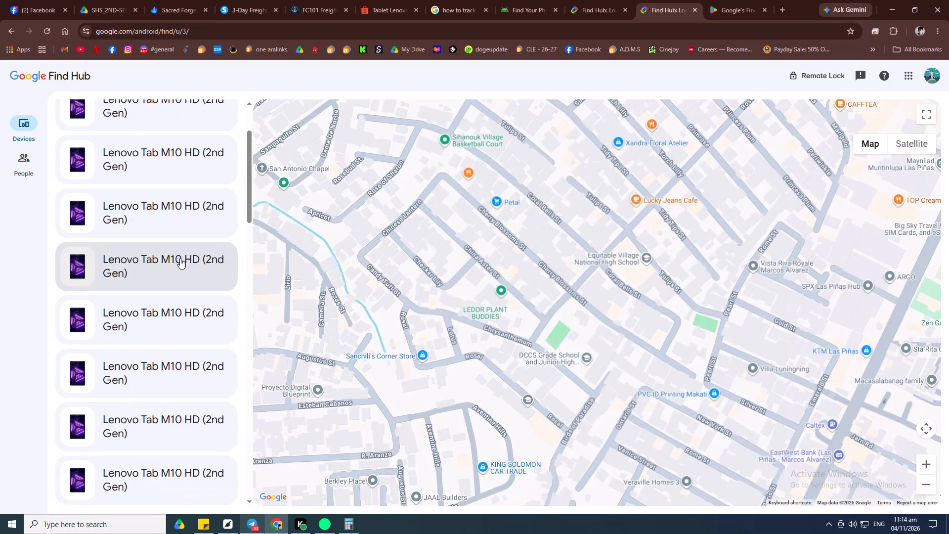
scroll(180, 258, up, 3)
click(171, 331)
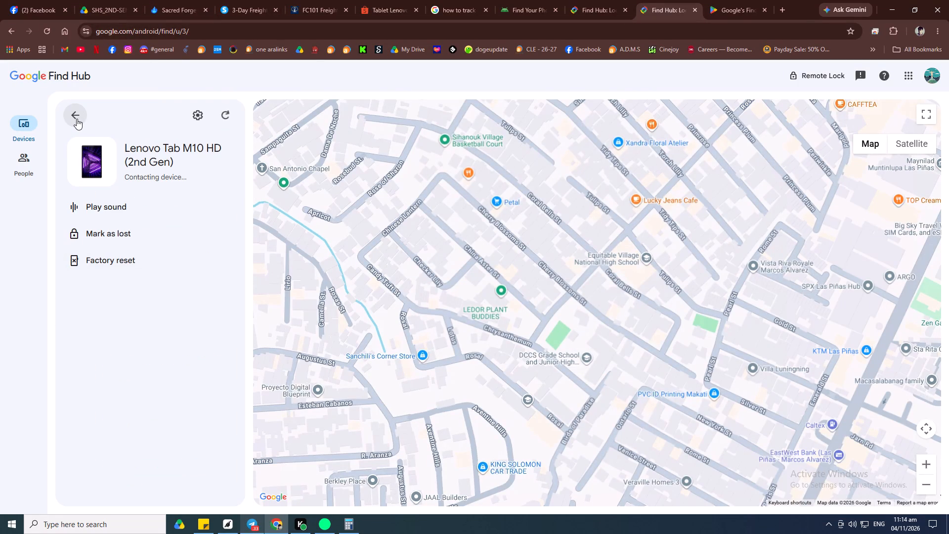
click(77, 119)
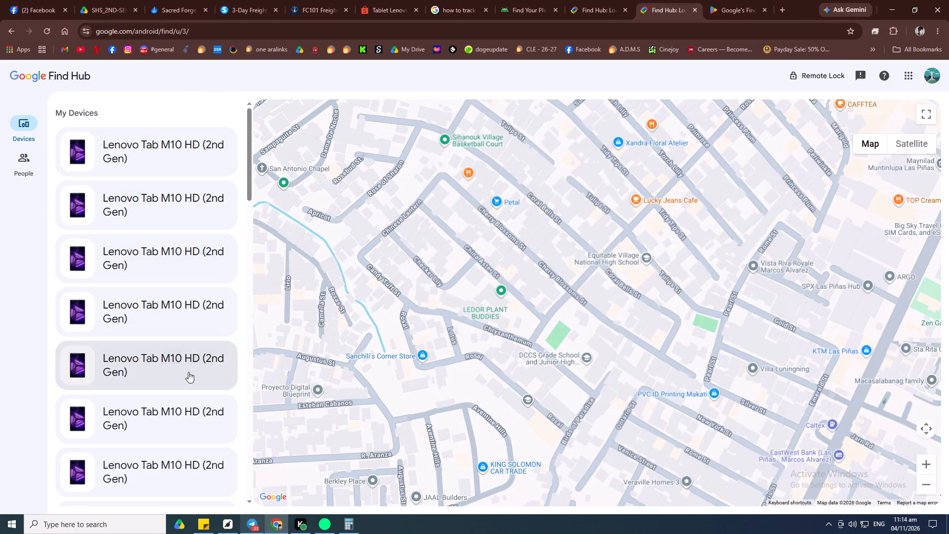
click(188, 372)
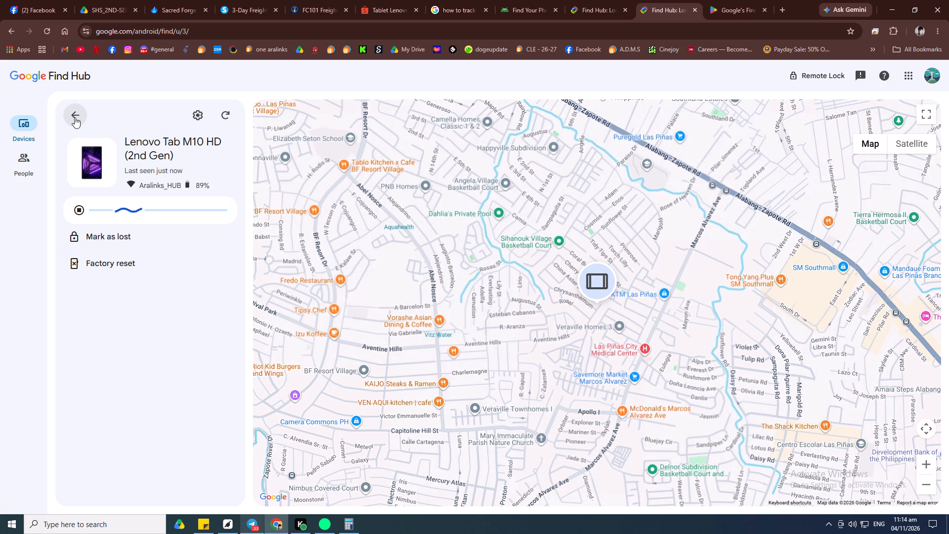
click(75, 117)
click(170, 433)
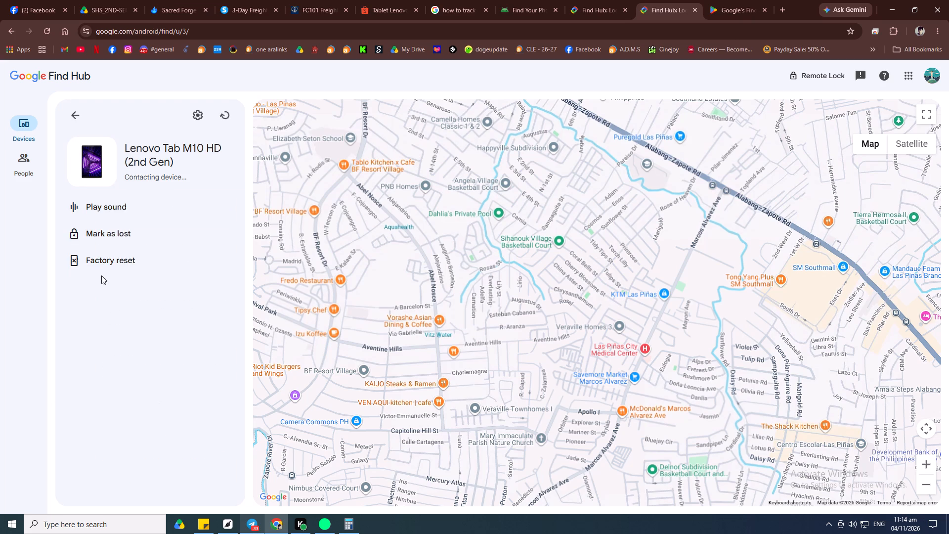
click(71, 120)
Open the seventh Lenovo Tab M10 HD (2nd Gen), examine the surrounding streets on the map and return to the device list.
click(178, 485)
scroll(246, 272, down, 4)
scroll(440, 330, up, 11)
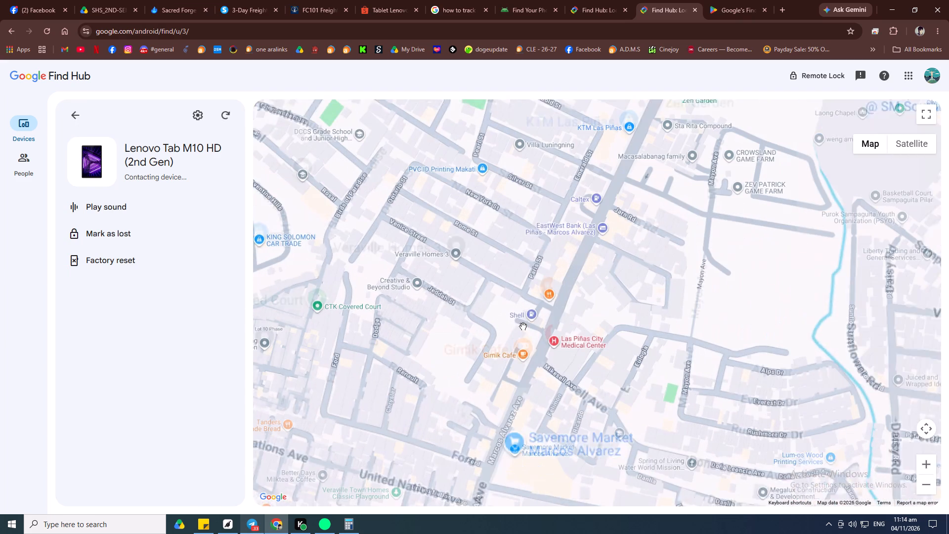
drag(429, 277, 468, 338)
scroll(558, 316, up, 2)
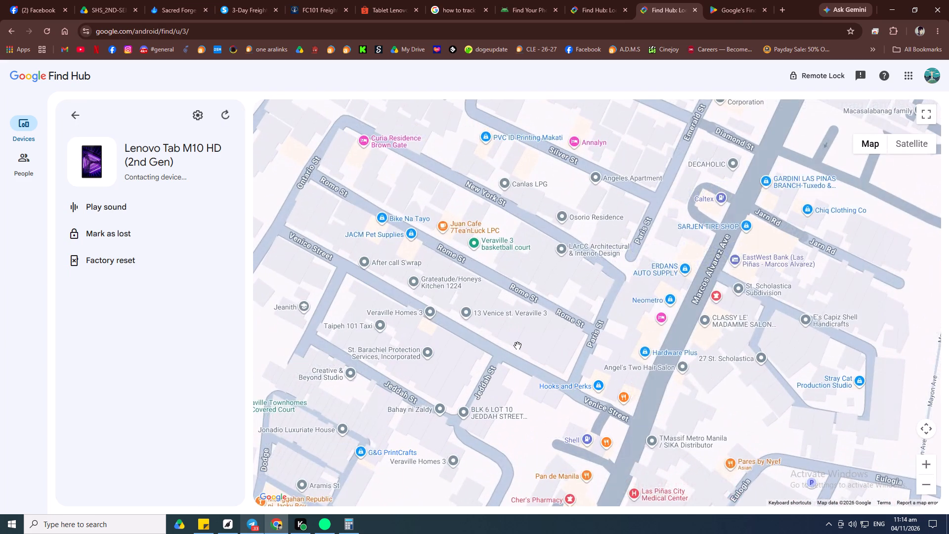
scroll(515, 346, down, 4)
click(79, 118)
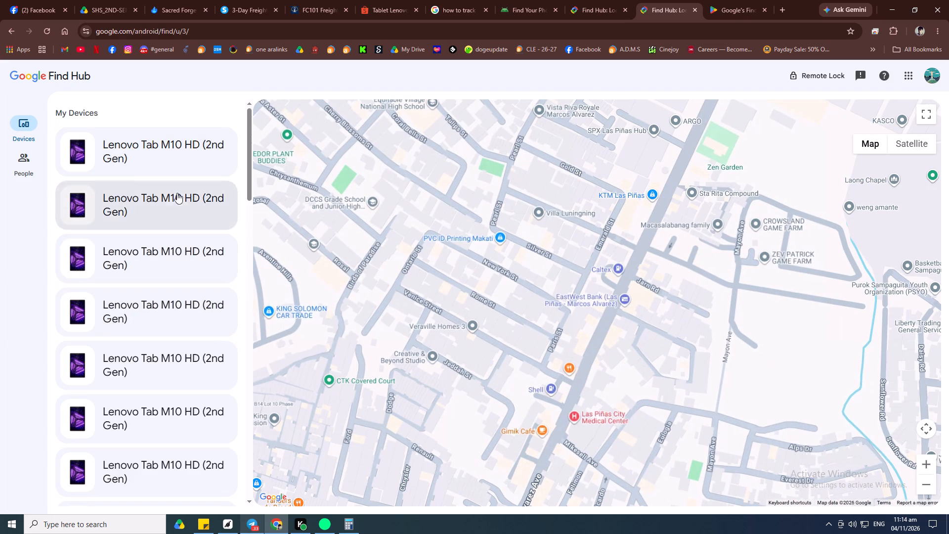
Check the status of the seventh Lenovo tablet again and of the eighth one, returning to the device list after each.
drag(250, 193, 256, 133)
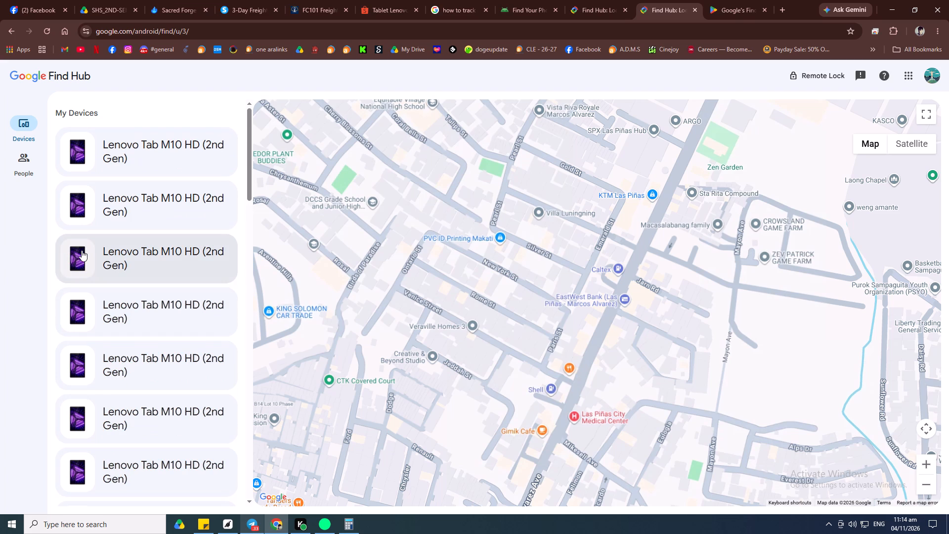
scroll(155, 211, down, 1)
scroll(172, 146, up, 1)
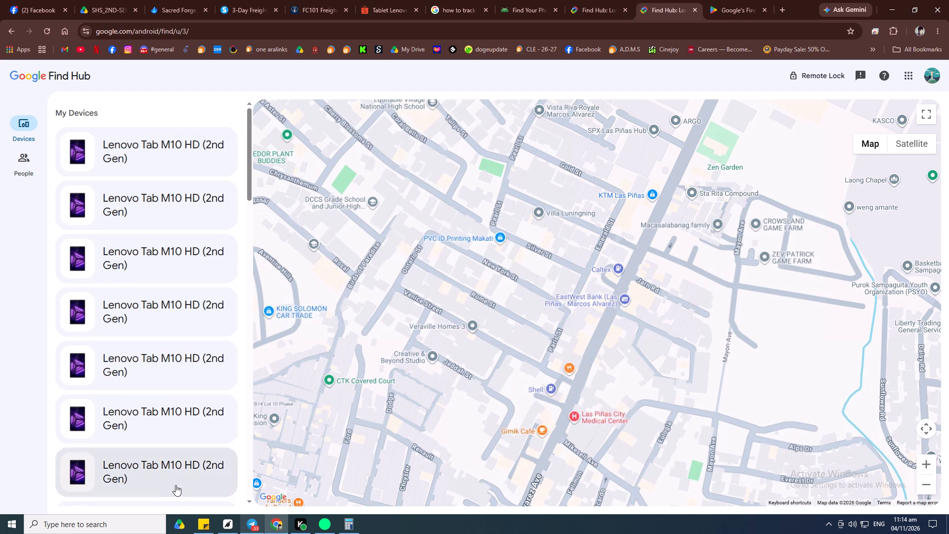
click(175, 485)
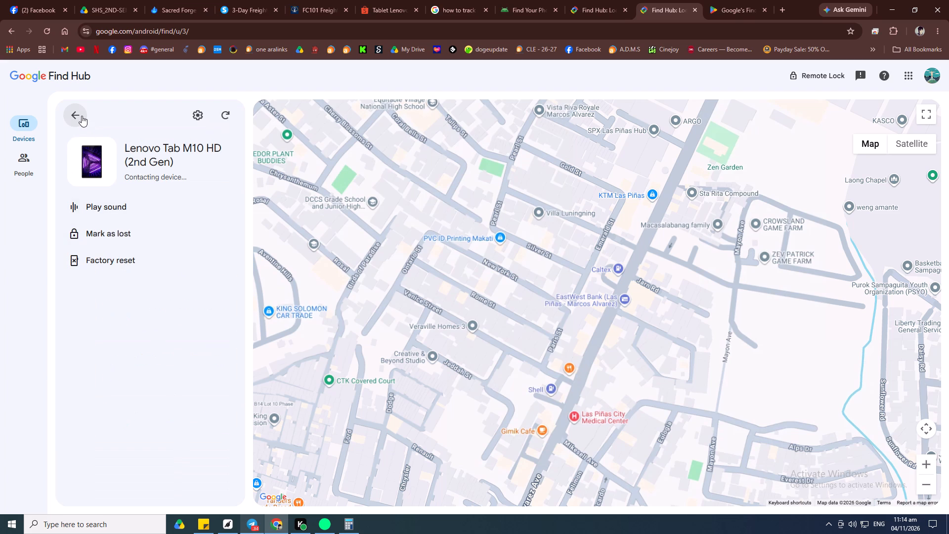
click(82, 116)
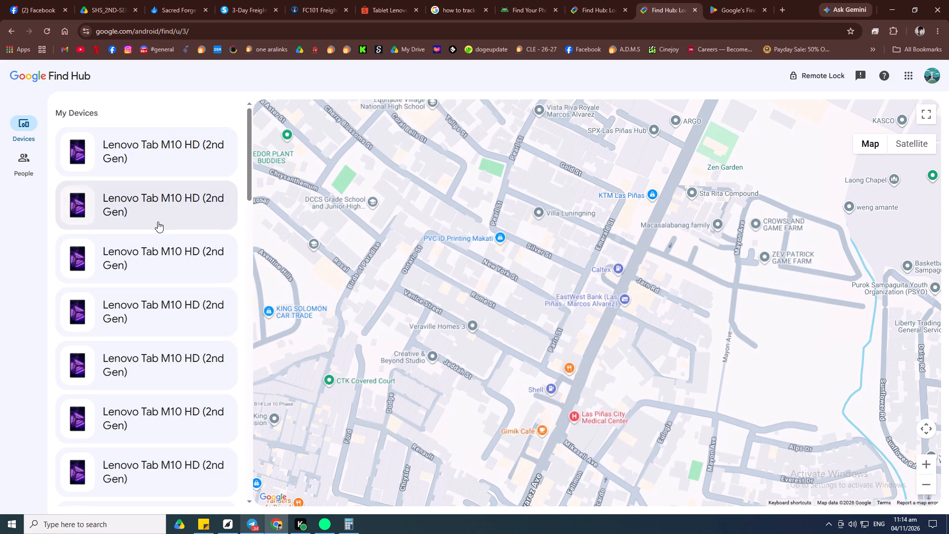
scroll(180, 164, up, 1)
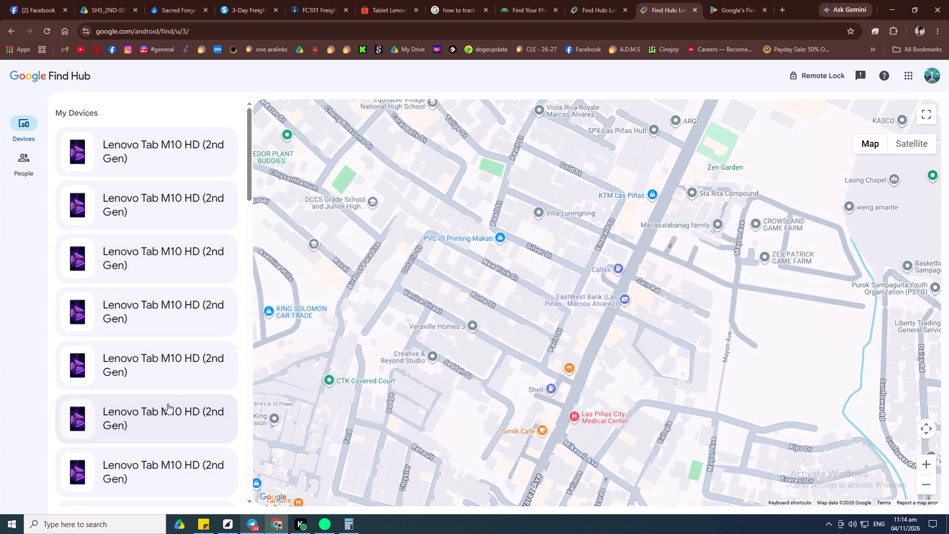
scroll(185, 433, down, 2)
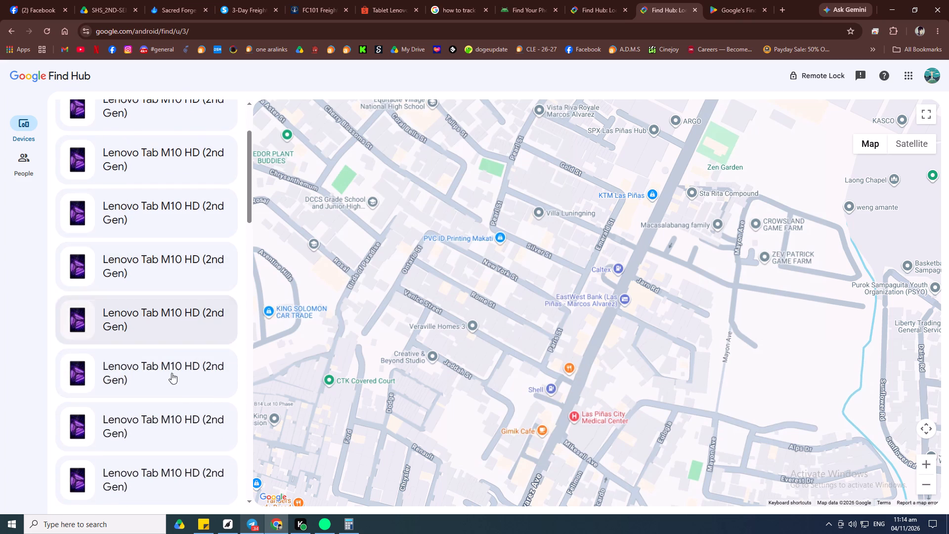
click(173, 424)
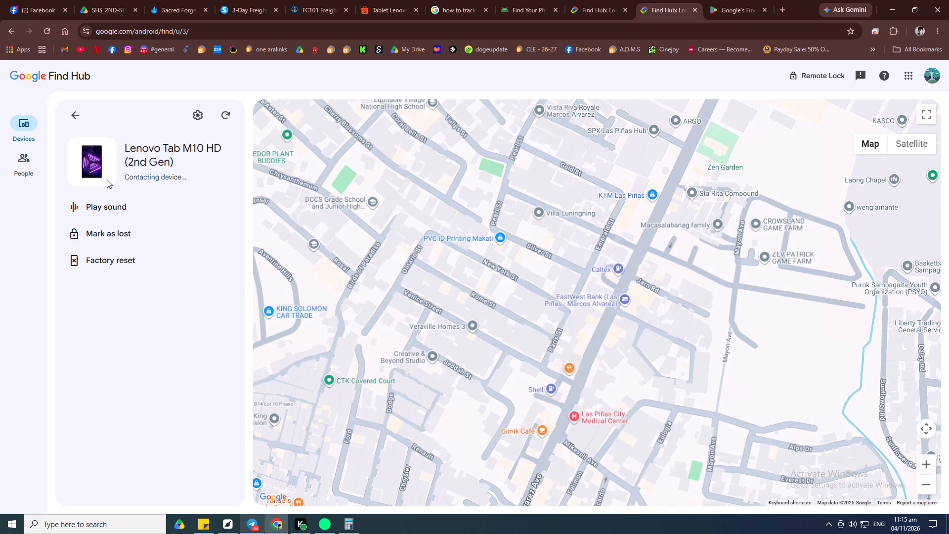
click(76, 117)
Recheck the sixth and fifth Lenovo tablets in the device list, returning to the list after each.
scroll(213, 188, up, 4)
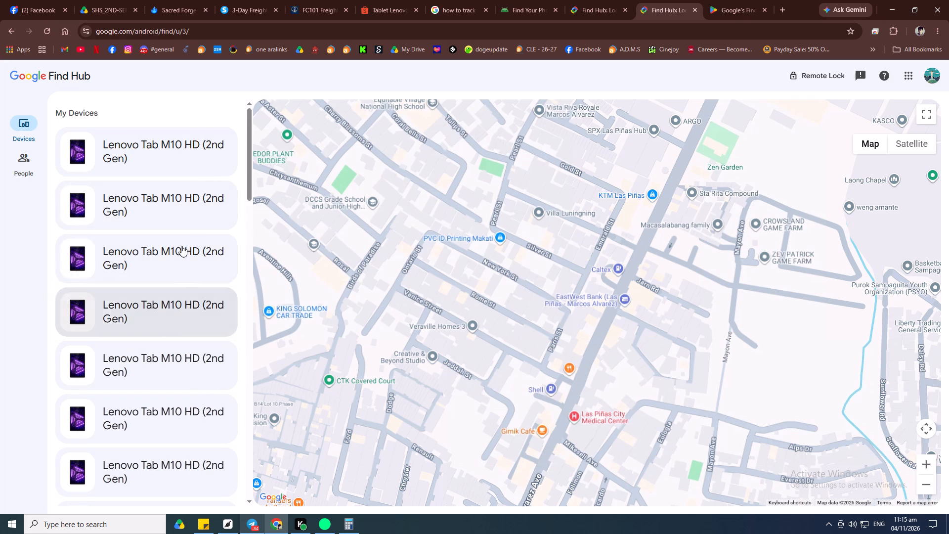
click(184, 423)
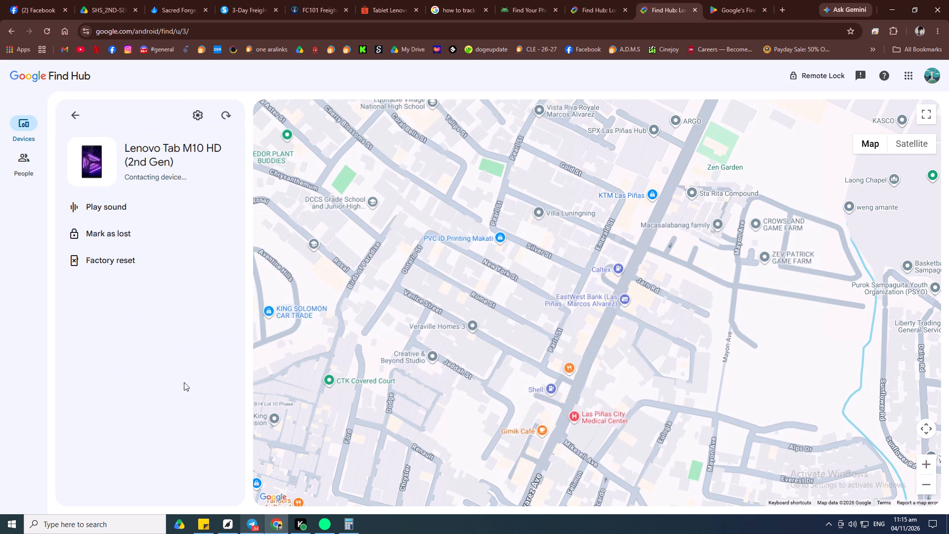
click(81, 122)
click(157, 380)
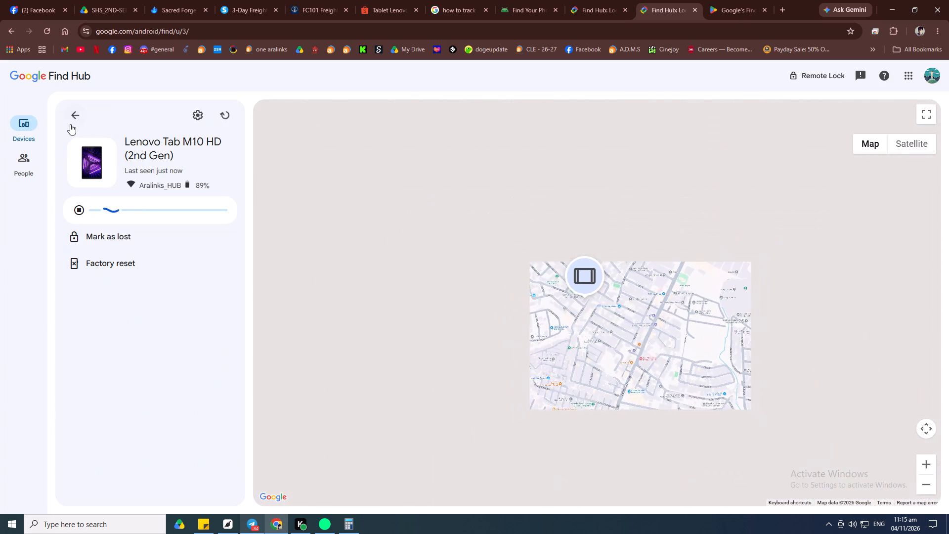
click(75, 119)
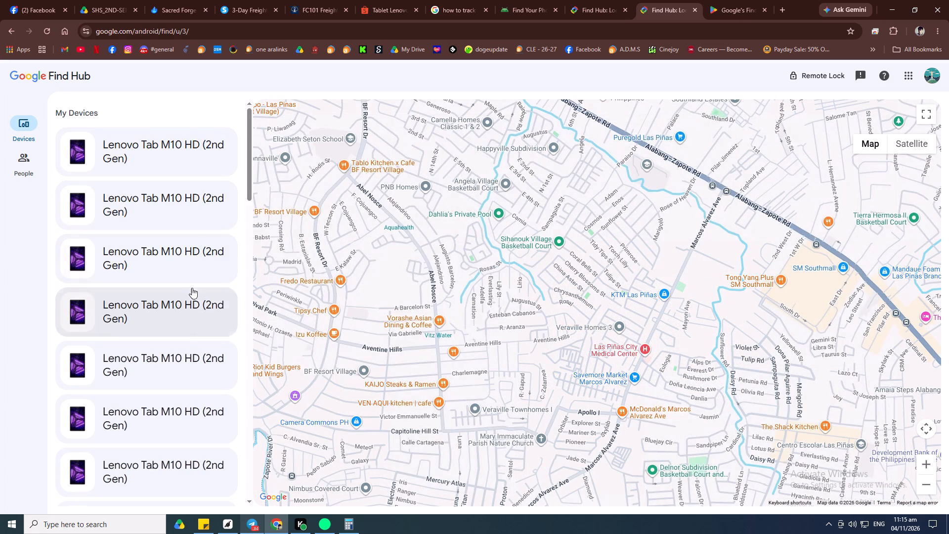
Check the status of the ninth and tenth Lenovo tablets in the device list, returning to the list after each.
scroll(182, 460, down, 1)
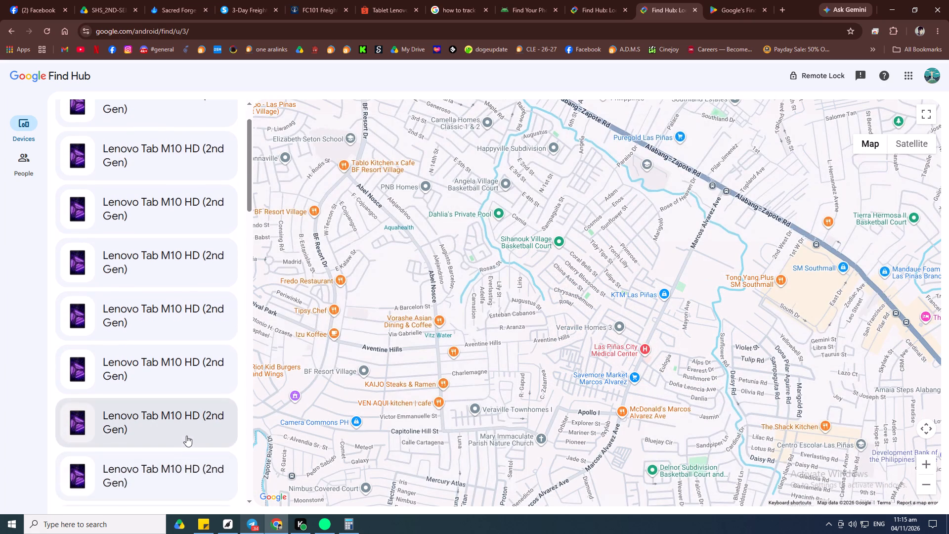
scroll(182, 470, down, 1)
click(174, 469)
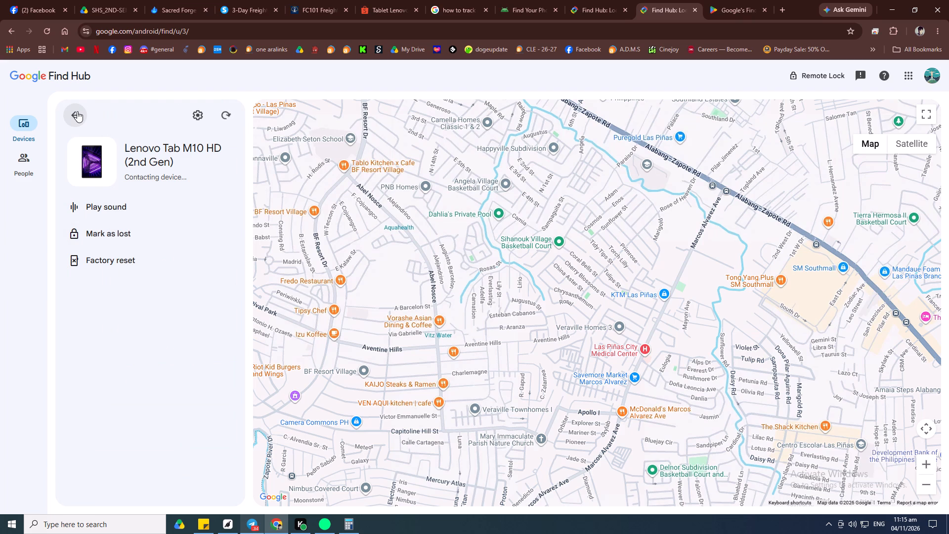
click(77, 111)
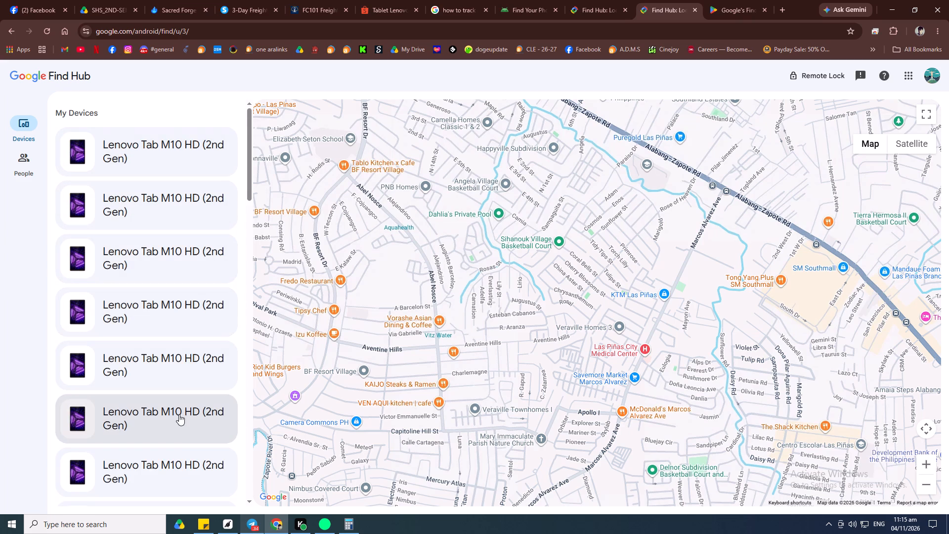
scroll(184, 477, down, 3)
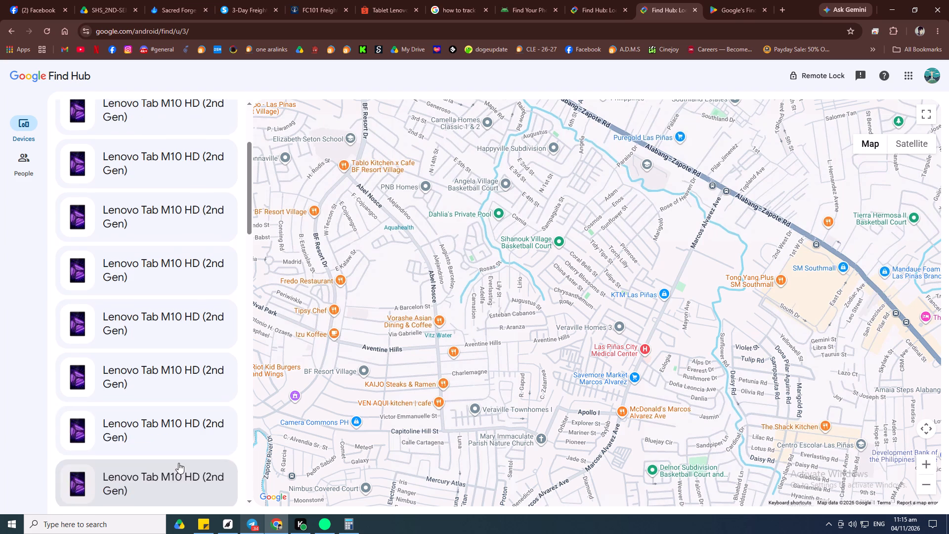
click(173, 471)
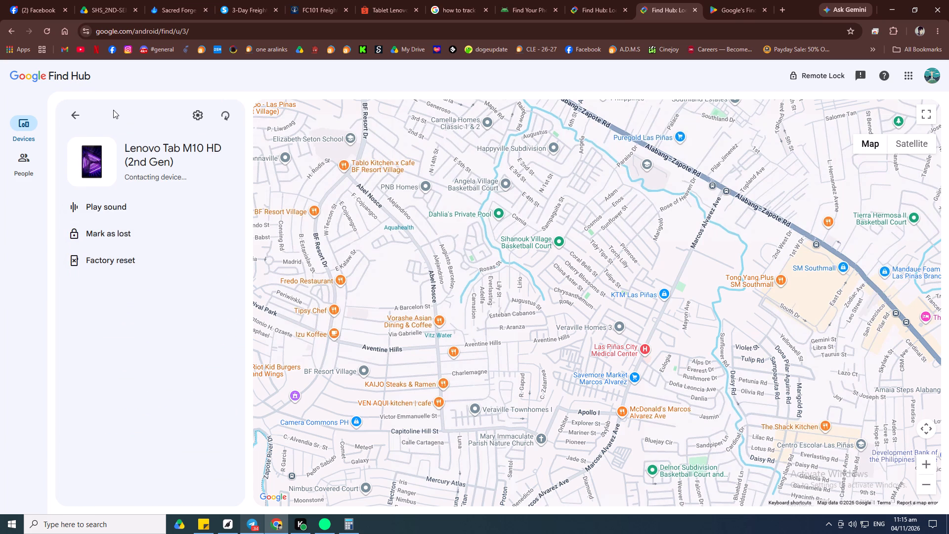
click(73, 110)
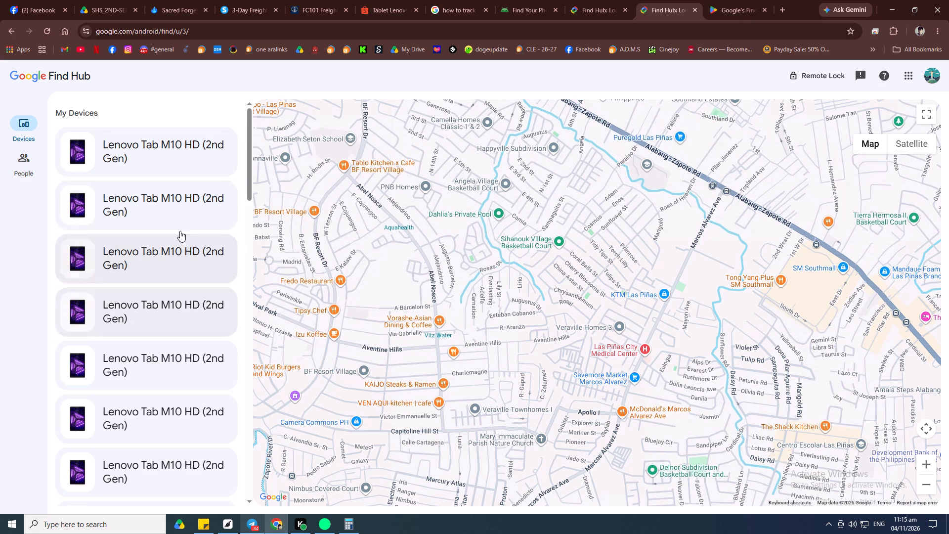
Open another Lenovo Tab M10 HD (2nd Gen) farther down the list, check its status and return to the device list.
scroll(189, 200, up, 2)
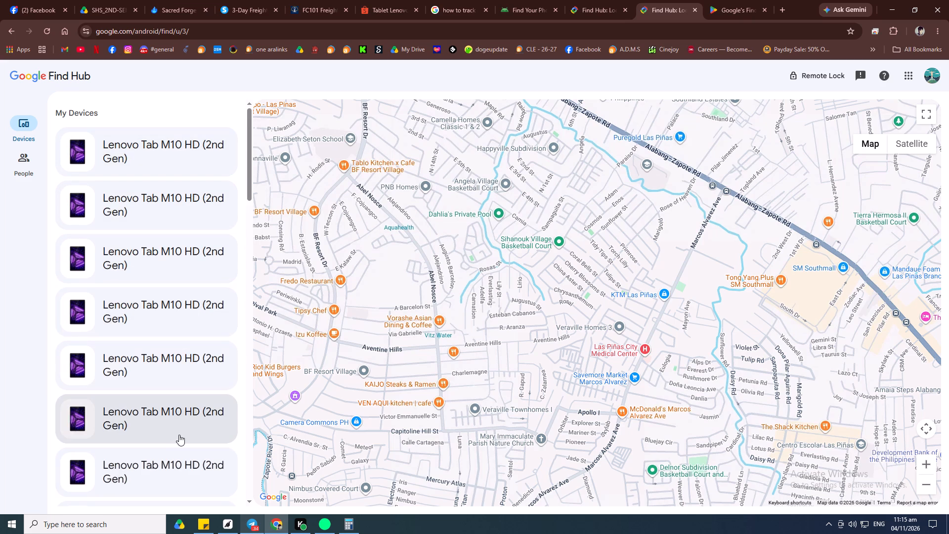
scroll(185, 455, down, 3)
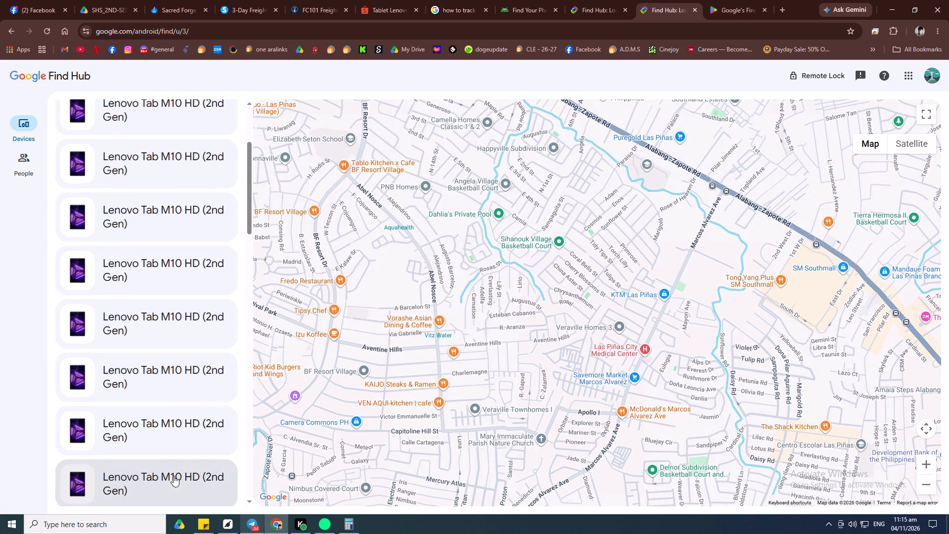
scroll(173, 476, down, 2)
click(178, 448)
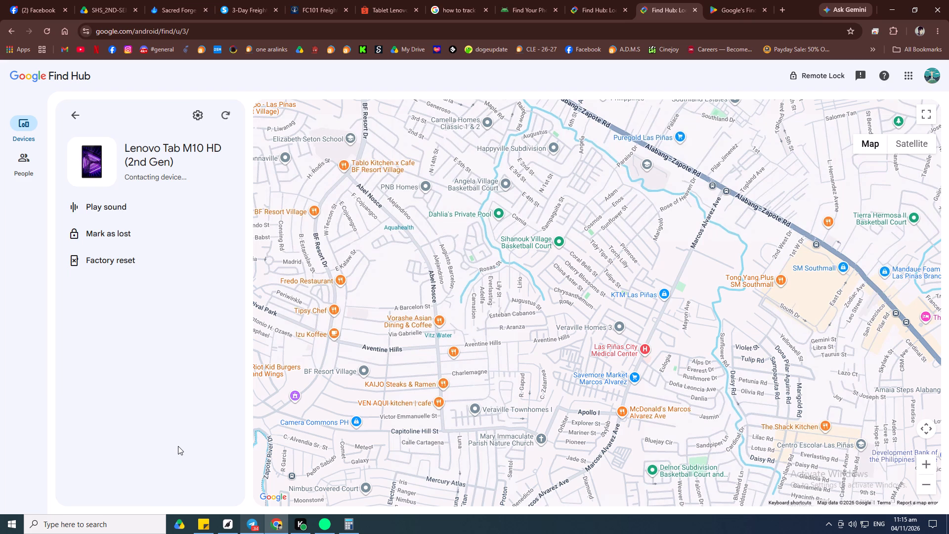
click(76, 120)
Open another Lenovo Tab M10 HD (2nd Gen) farther down the device list, check its status and return to the list.
scroll(187, 226, up, 5)
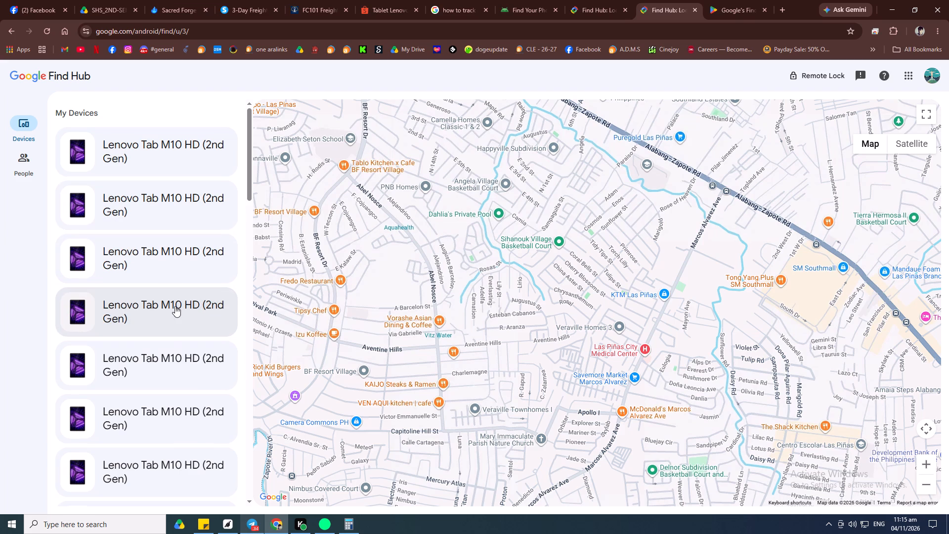
scroll(122, 196, up, 4)
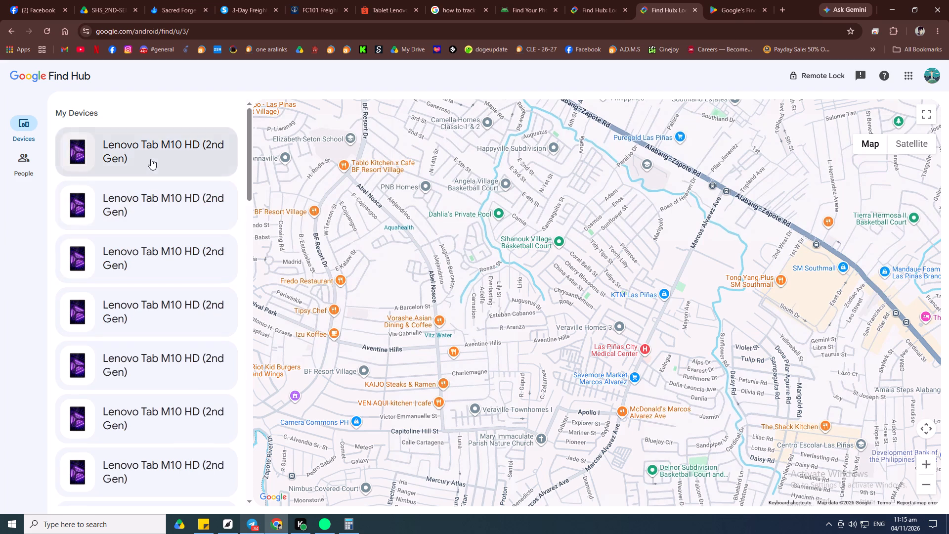
scroll(155, 456, down, 1)
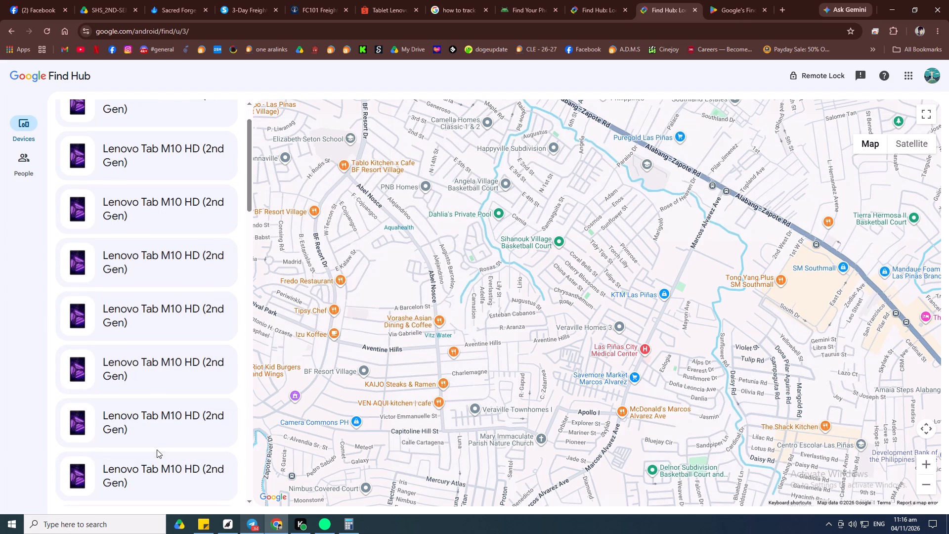
scroll(153, 470, down, 3)
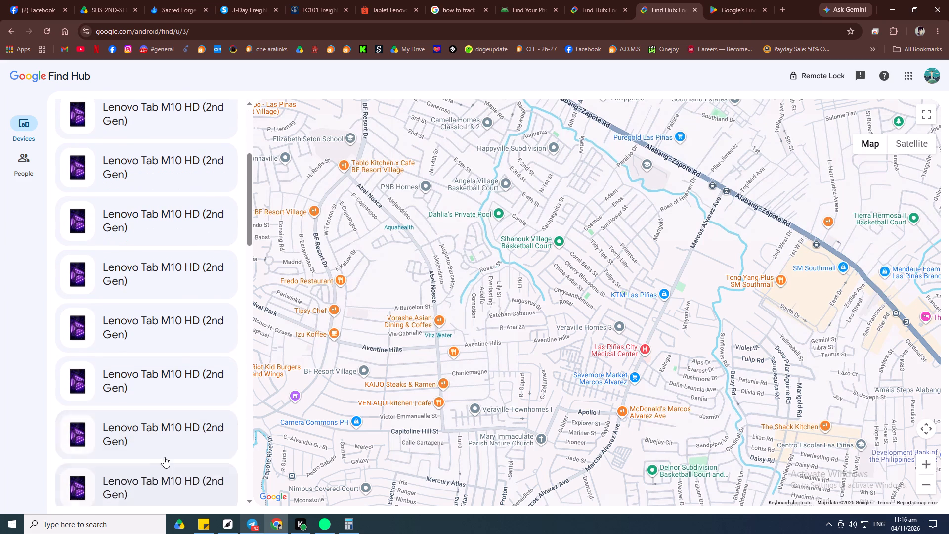
scroll(162, 473, down, 1)
click(162, 470)
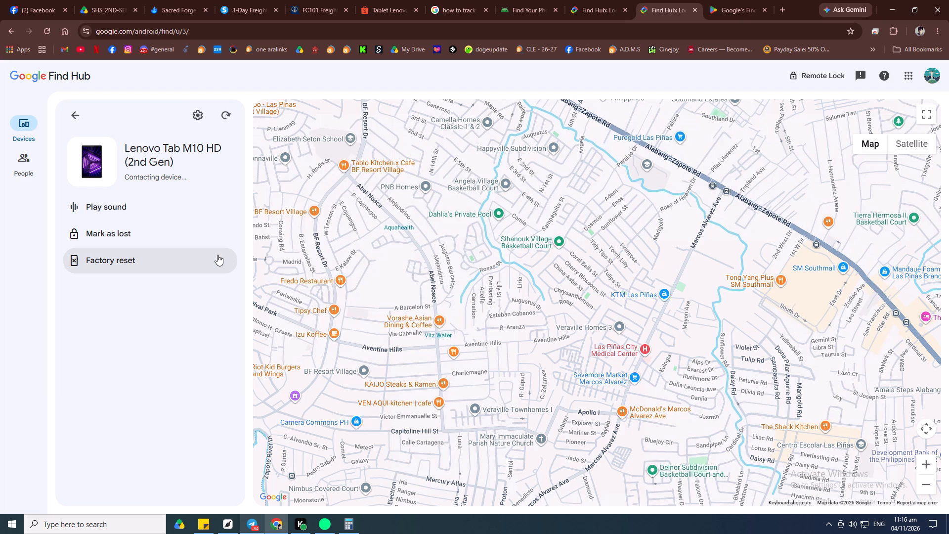
click(67, 111)
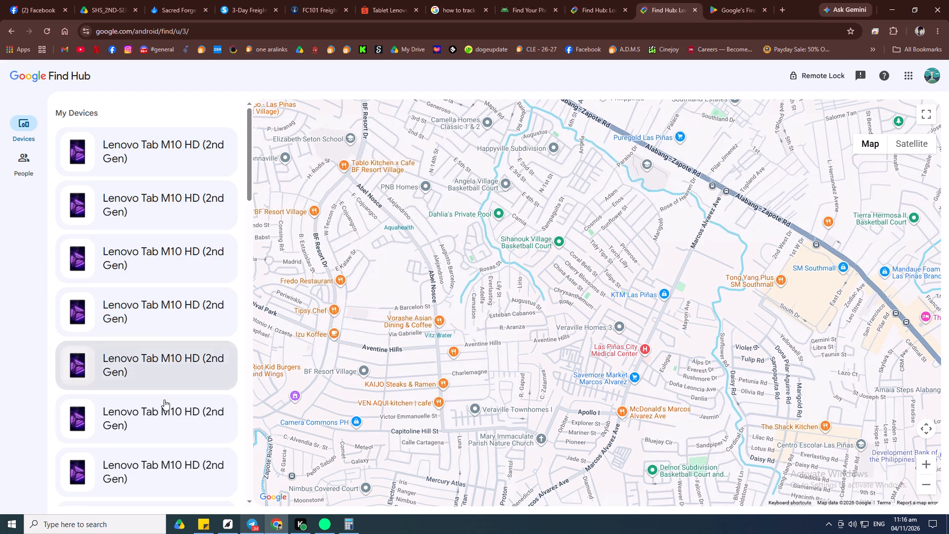
Open the Lenovo tablet entry still farther down the device list and check its status.
scroll(171, 490, down, 3)
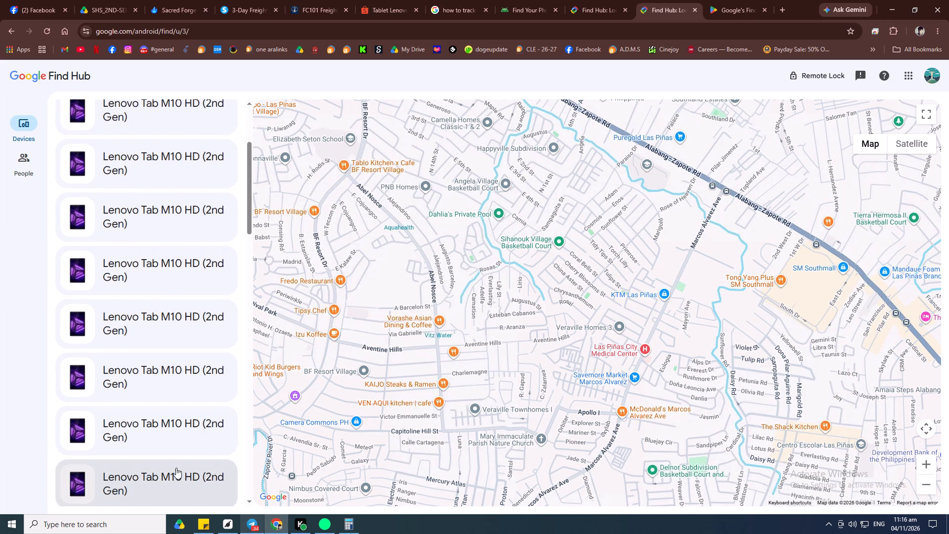
scroll(178, 477, down, 3)
click(180, 482)
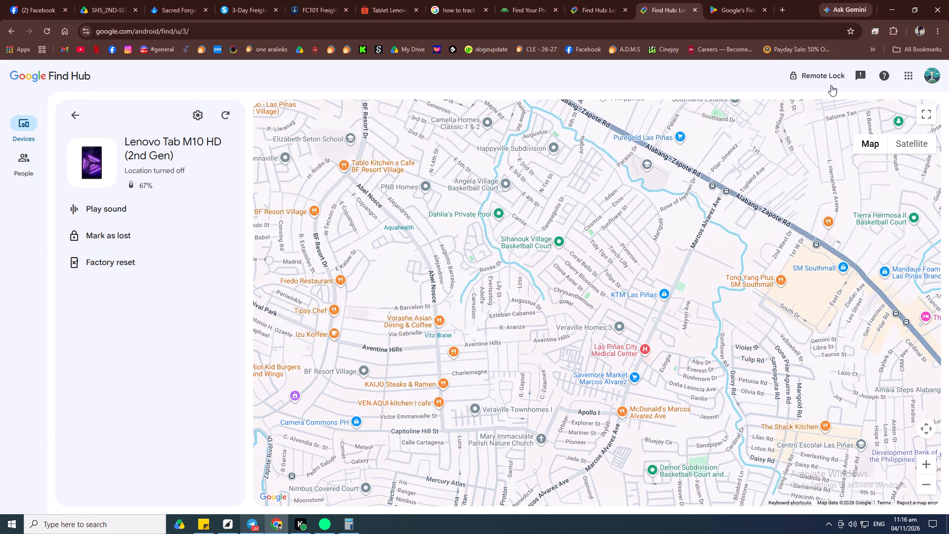
Examine the open tablet's name, location status and battery details, and look over the surrounding map area.
click(905, 82)
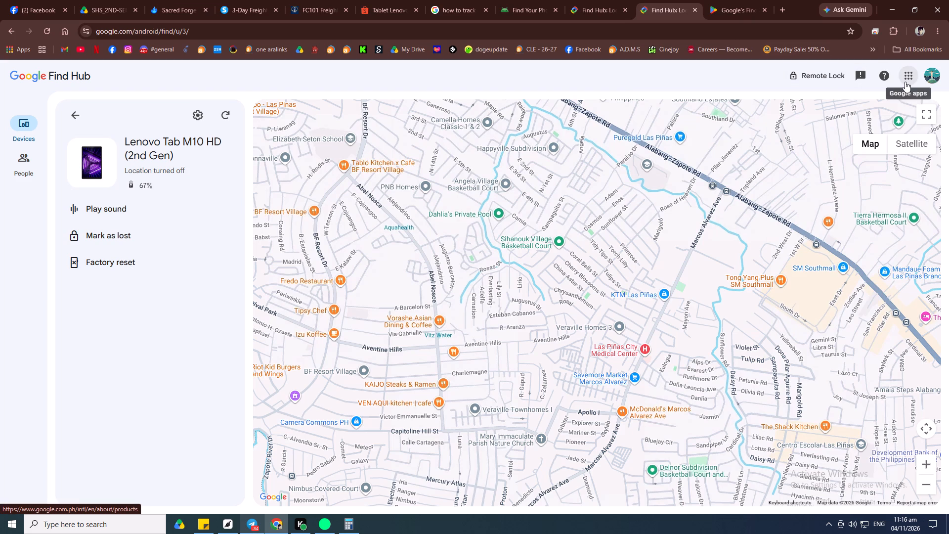
click(905, 82)
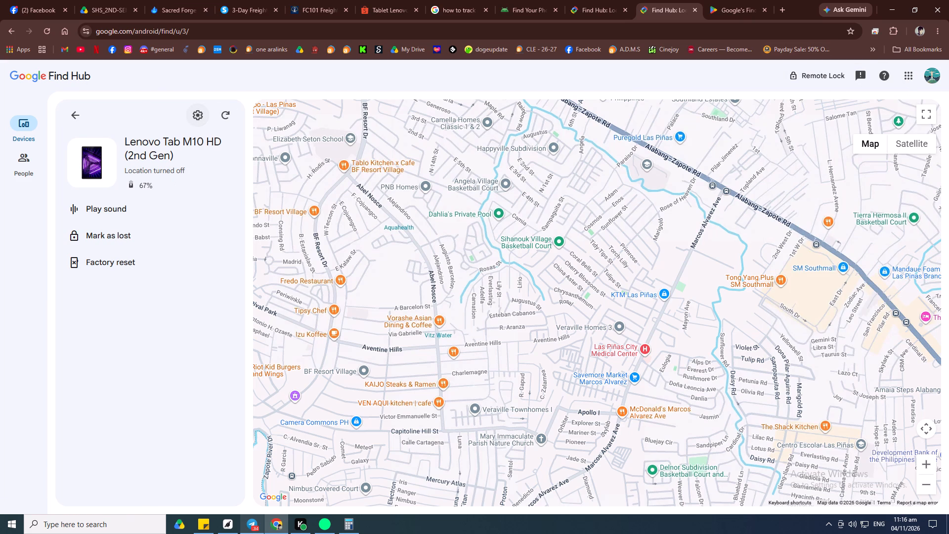
click(135, 185)
click(135, 178)
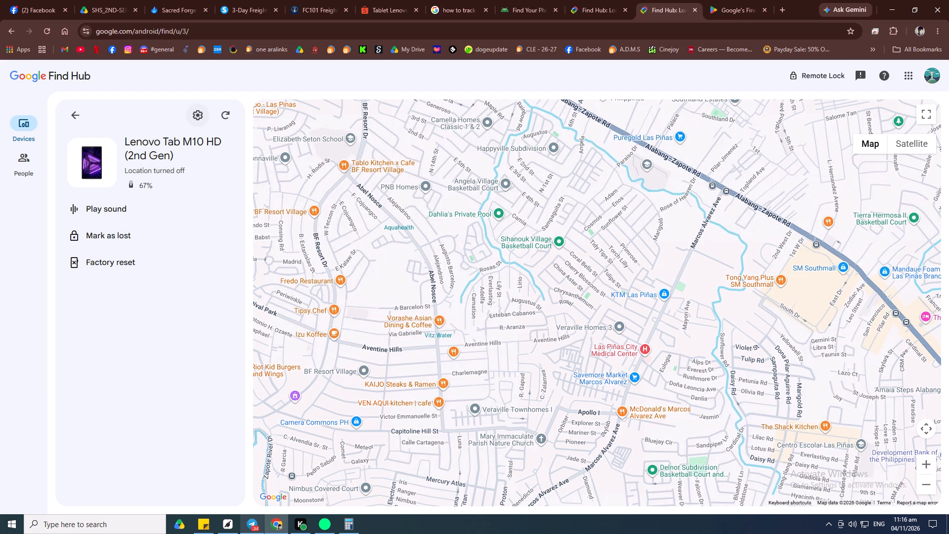
click(140, 169)
scroll(643, 325, down, 3)
scroll(553, 357, up, 2)
drag(656, 352, 605, 265)
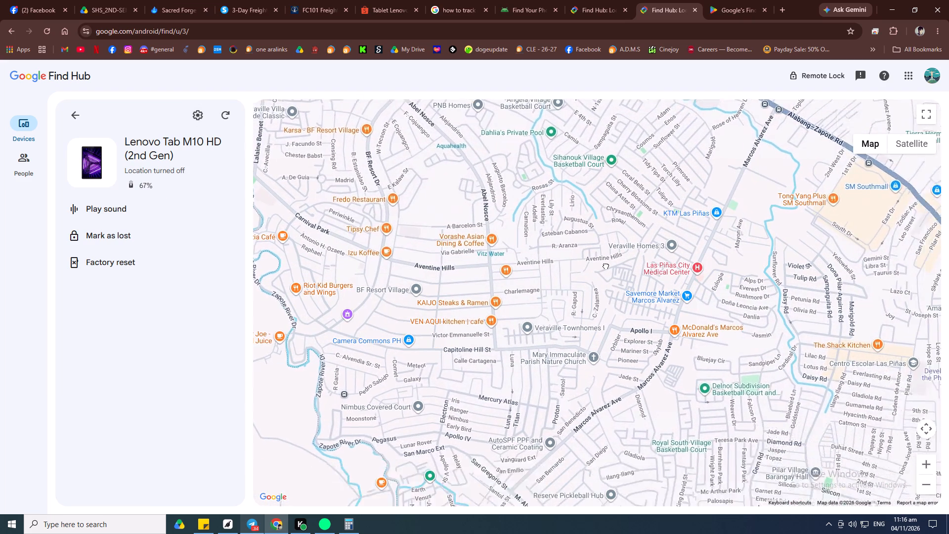
drag(605, 265, 605, 253)
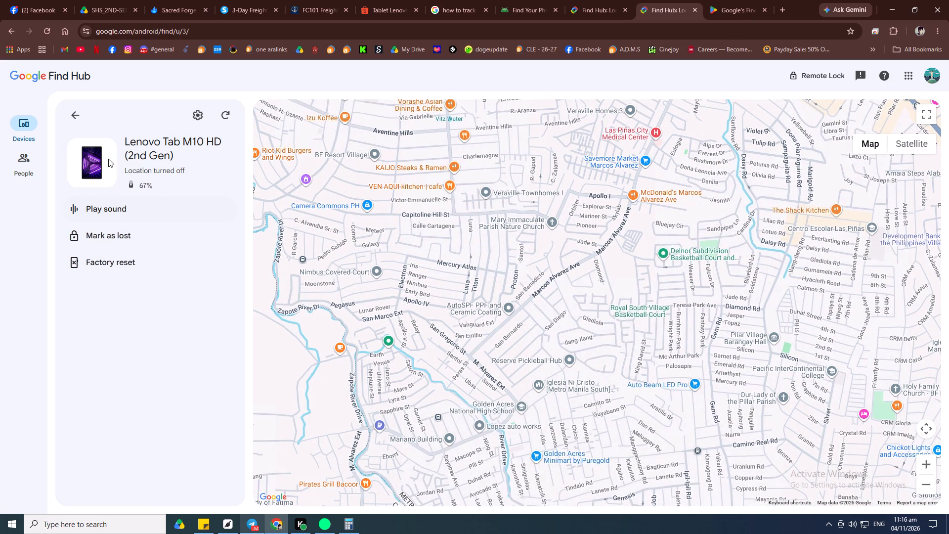
click(92, 168)
click(164, 139)
double_click(156, 151)
click(216, 177)
scroll(682, 283, down, 1)
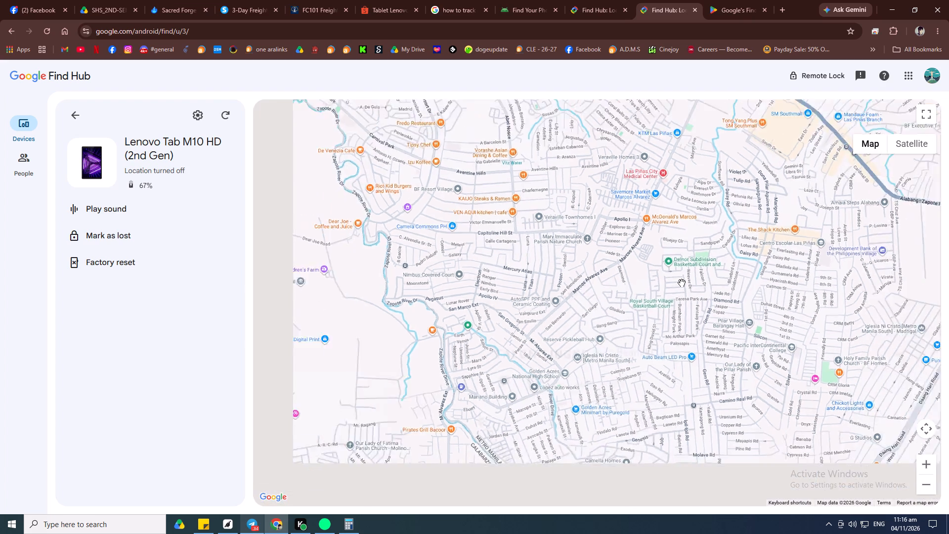
drag(642, 297, 629, 377)
scroll(629, 377, up, 1)
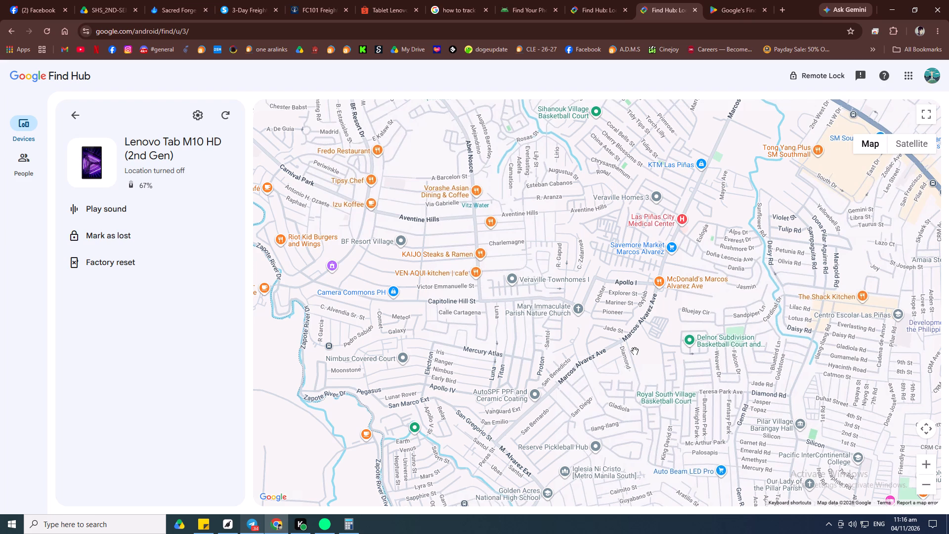
Play a sound on the open tablet, refresh its status and return to the device list.
click(140, 218)
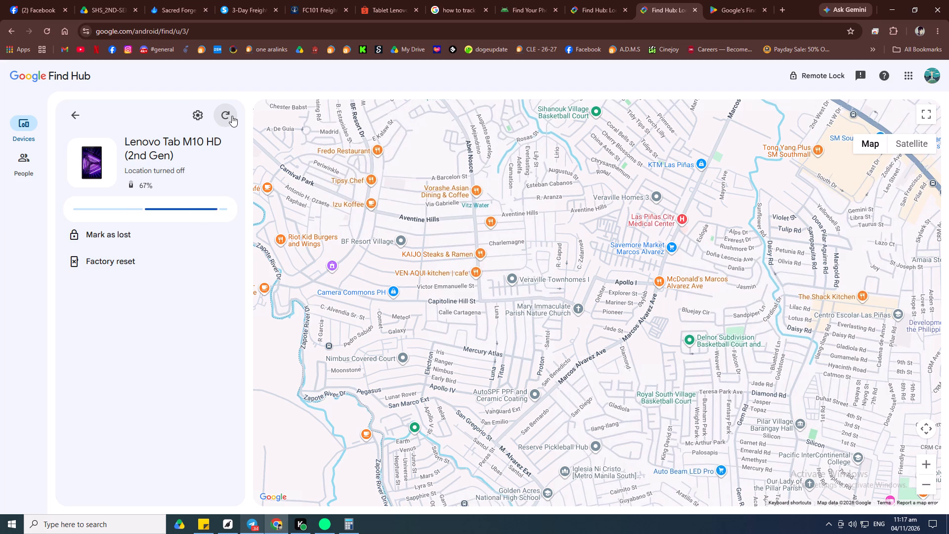
click(232, 116)
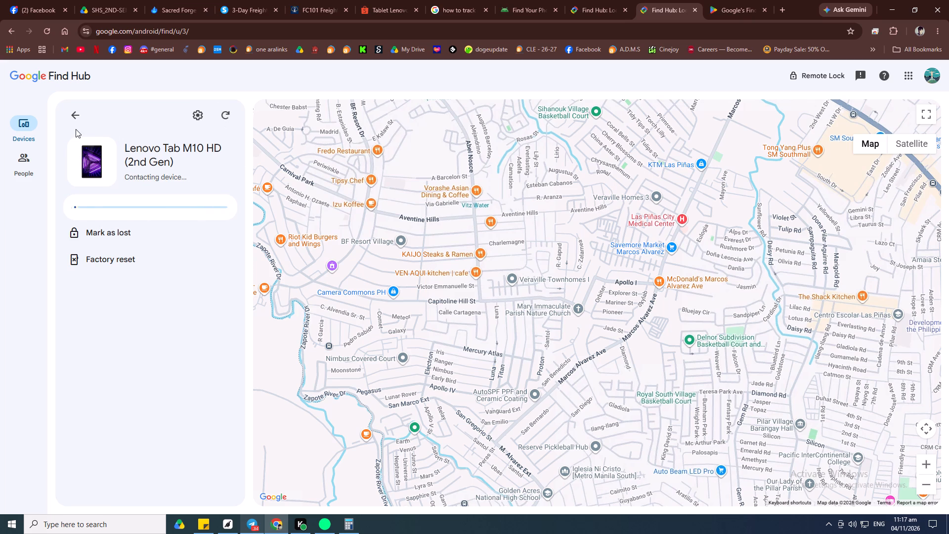
click(78, 117)
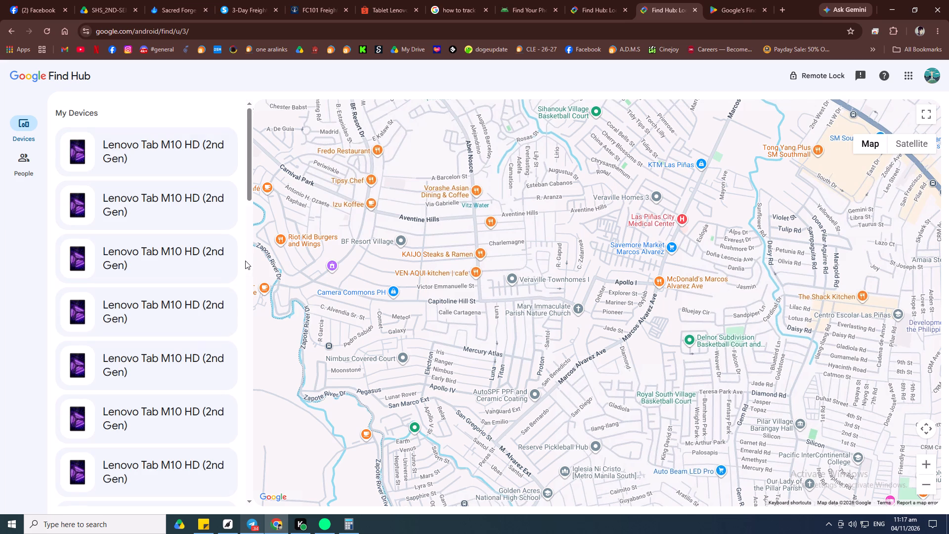
Switch to the "Tablets borrow" sticky note and add 13 below the list of borrowers, separated by a blank line.
scroll(236, 273, down, 2)
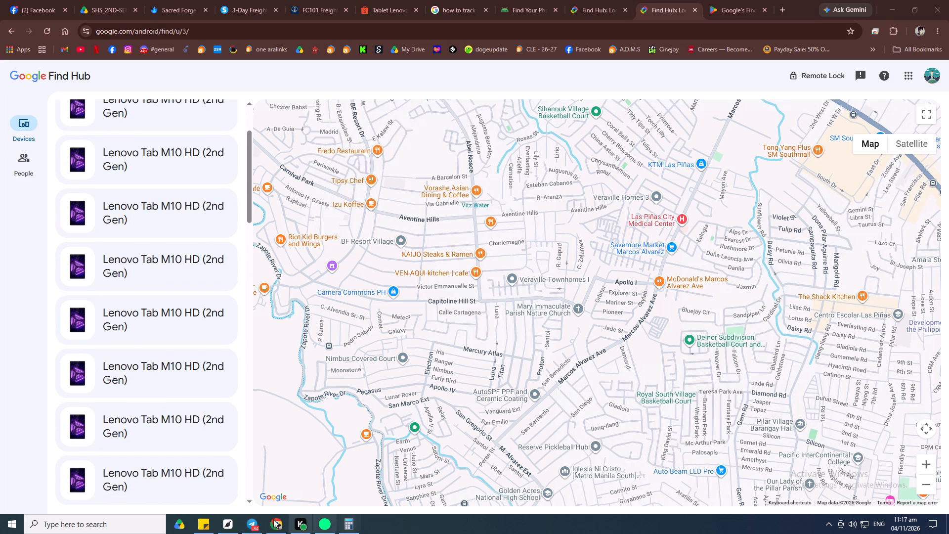
click(199, 525)
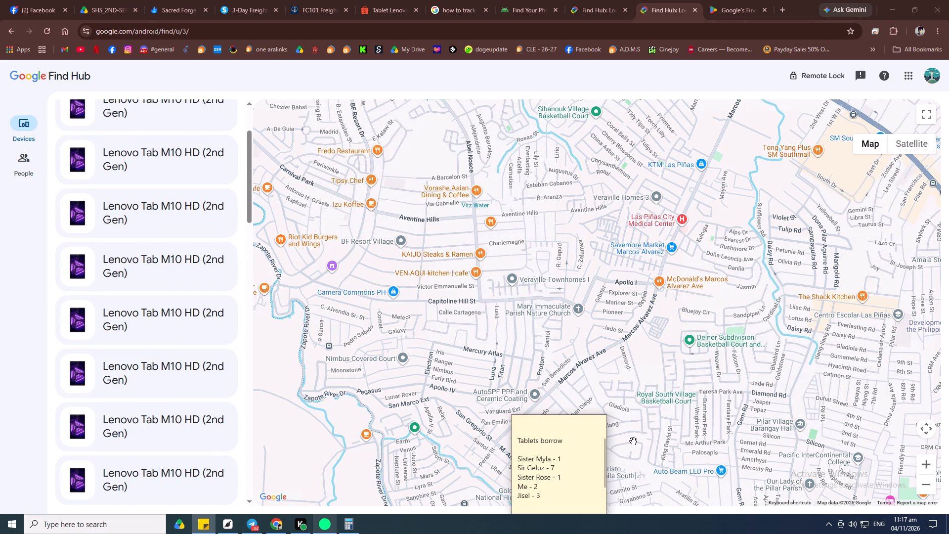
key(Return)
key(Return)
text(123)
key(BackSpace)
key(BackSpace)
key(3)
Open another Lenovo tablet farther down the Find Hub device list, check its status and return to the list.
scroll(129, 191, up, 6)
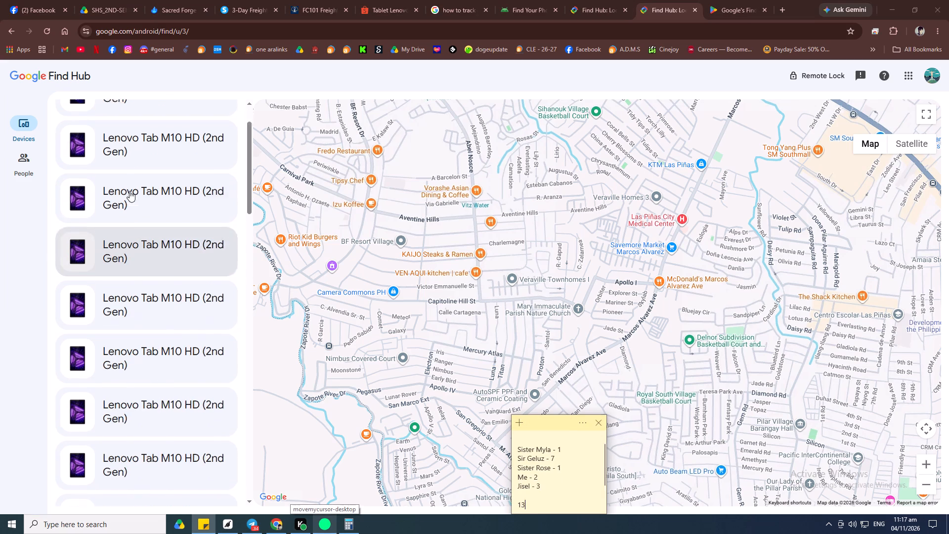
scroll(129, 191, up, 2)
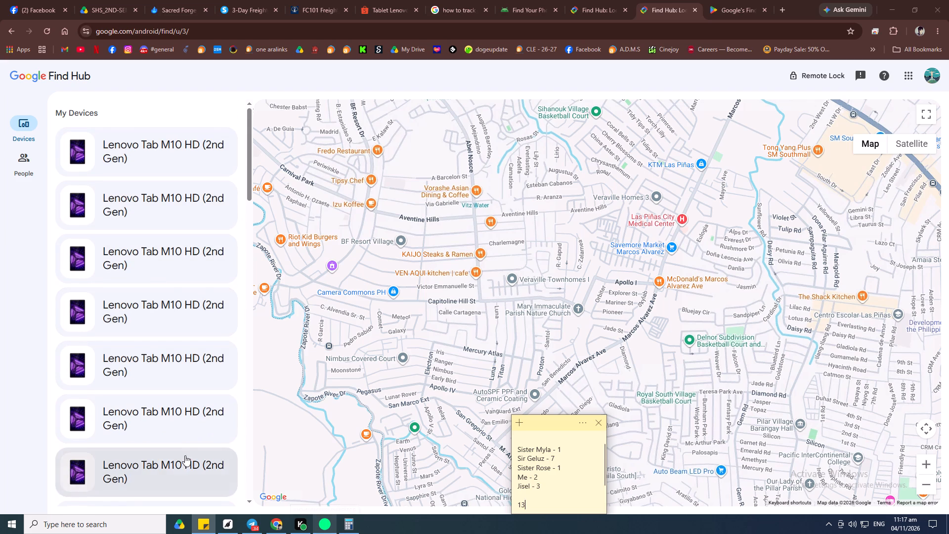
scroll(184, 457, down, 4)
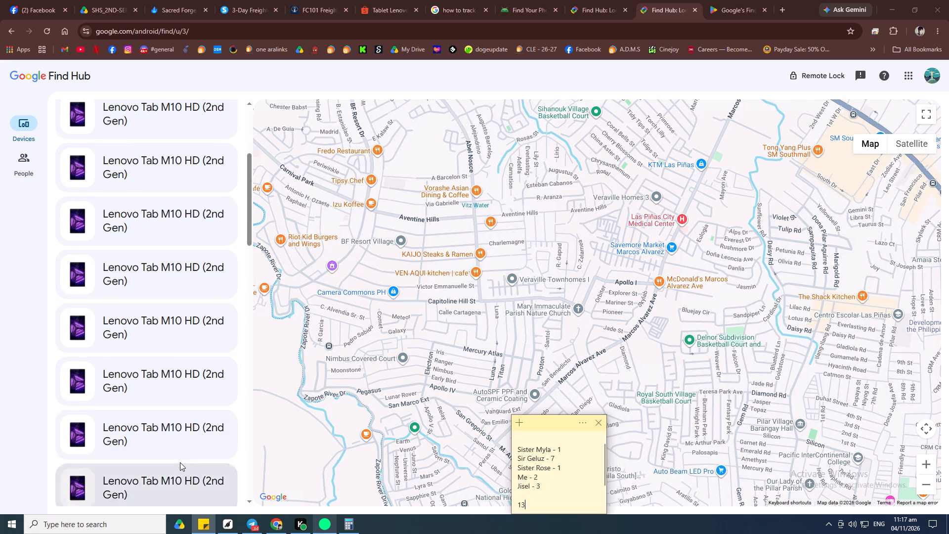
scroll(180, 460, down, 3)
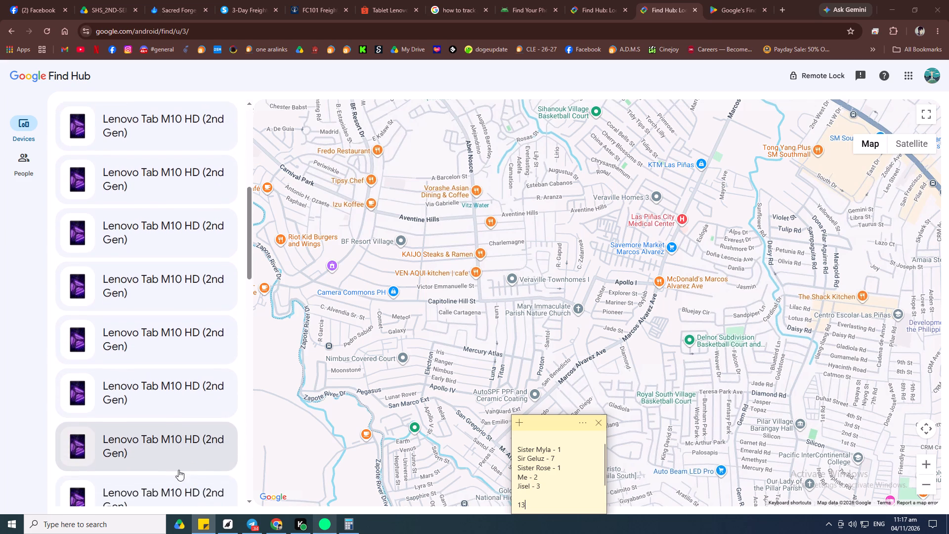
click(175, 491)
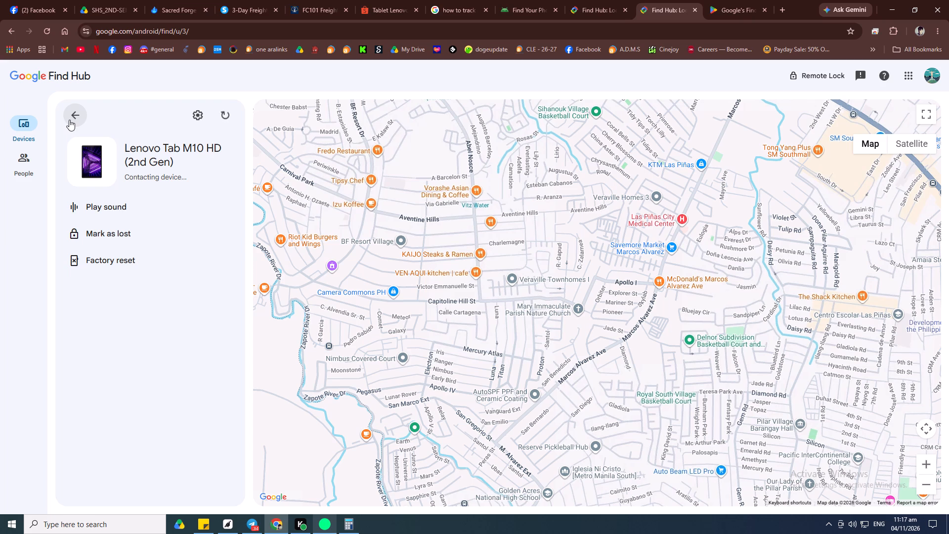
click(69, 120)
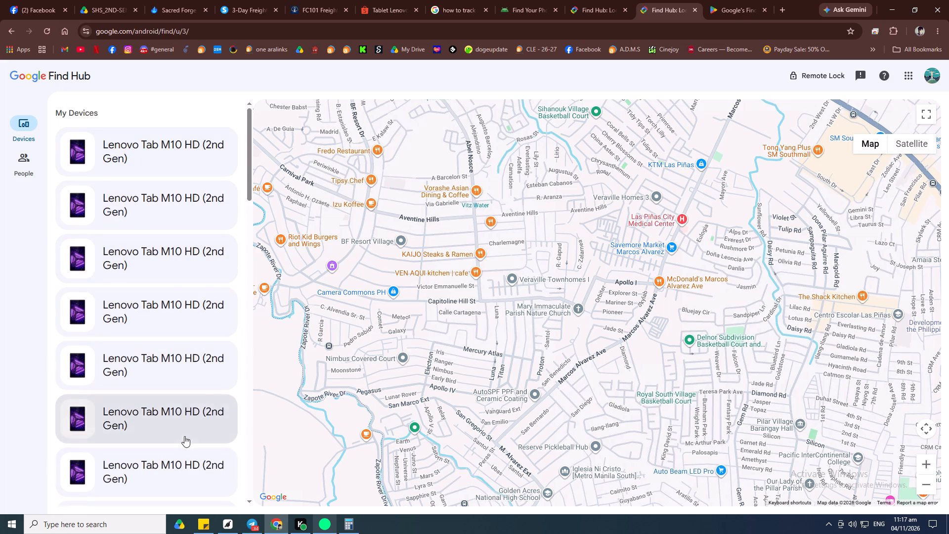
Open another Lenovo tablet farther down the list and rename it "Lenovo Tab M10 HD (2nd Gen) 15" in its device settings.
scroll(185, 435, down, 3)
scroll(184, 489, down, 3)
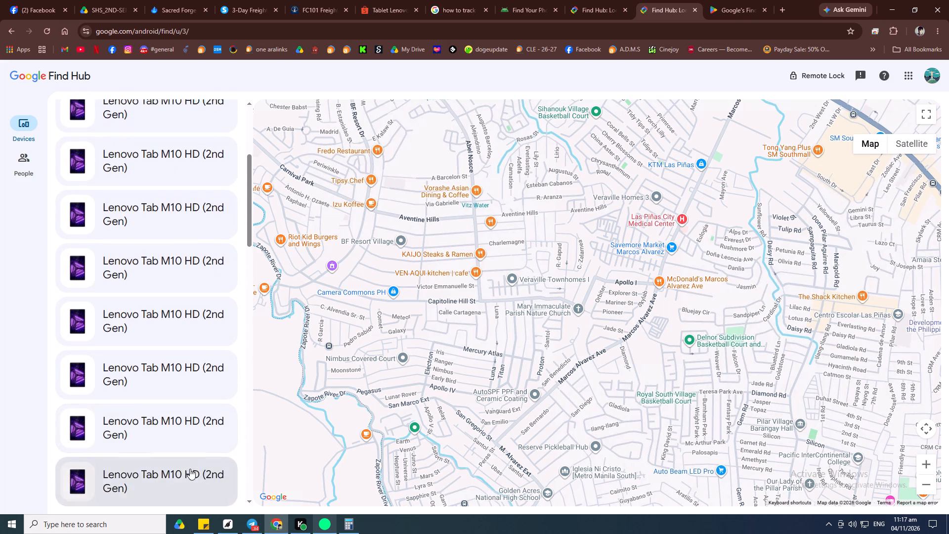
scroll(194, 472, down, 3)
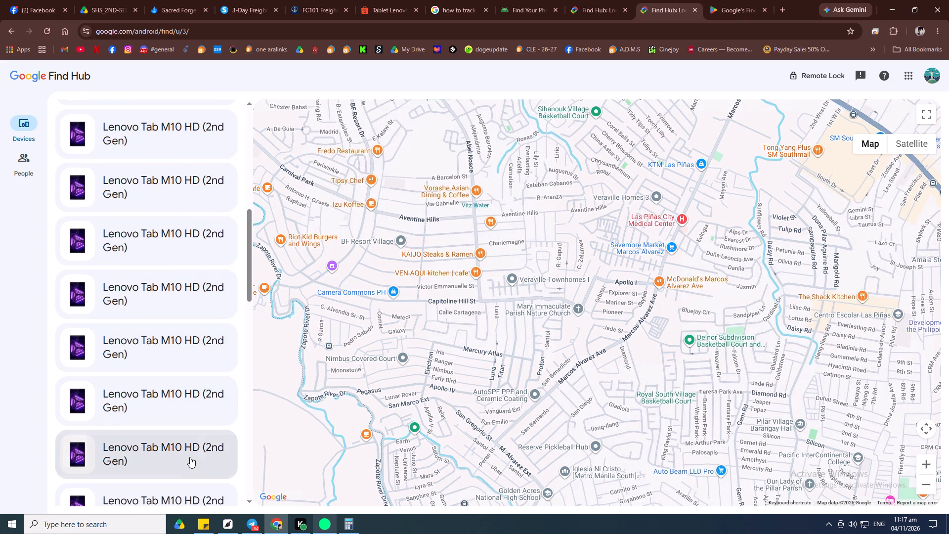
click(185, 456)
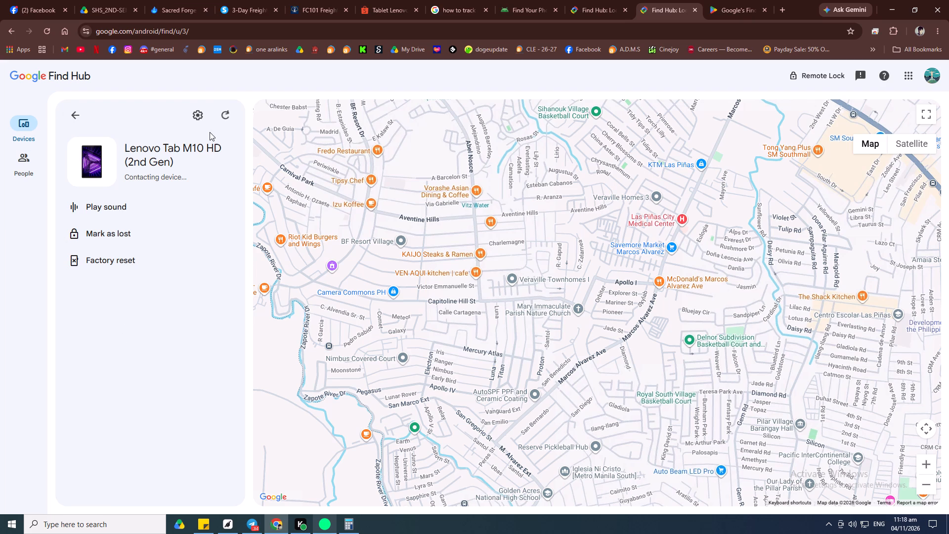
click(205, 120)
drag(189, 234, 146, 239)
click(183, 234)
drag(183, 234, 77, 237)
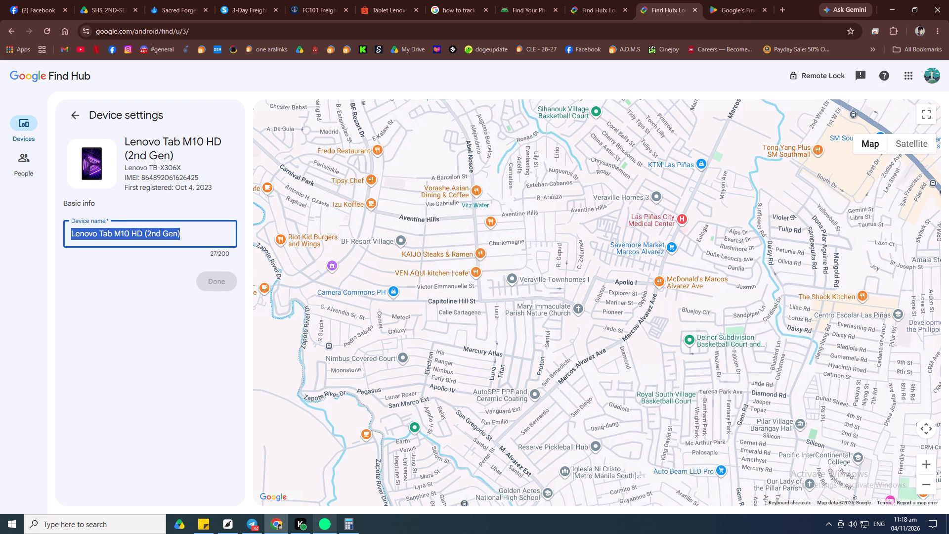
drag(77, 237, 148, 236)
click(196, 229)
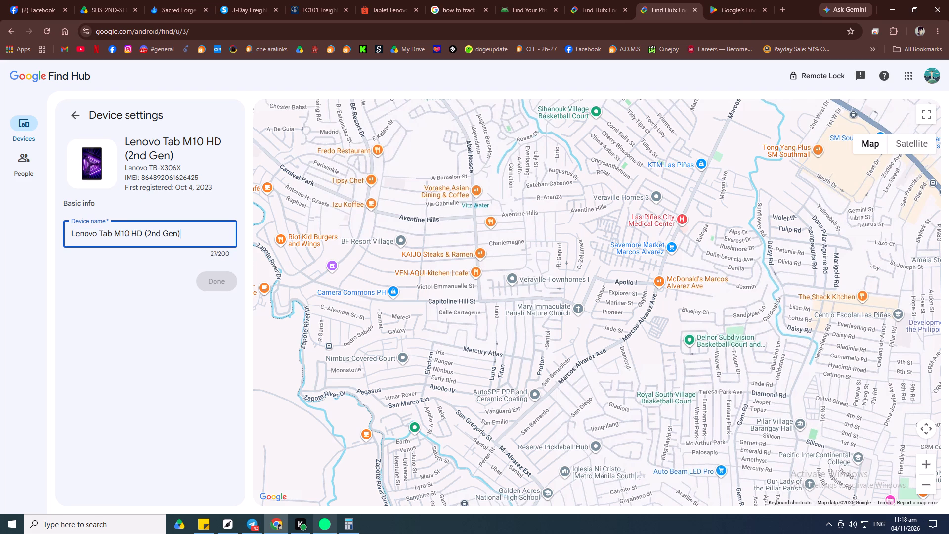
key(space)
text(1)
key(5)
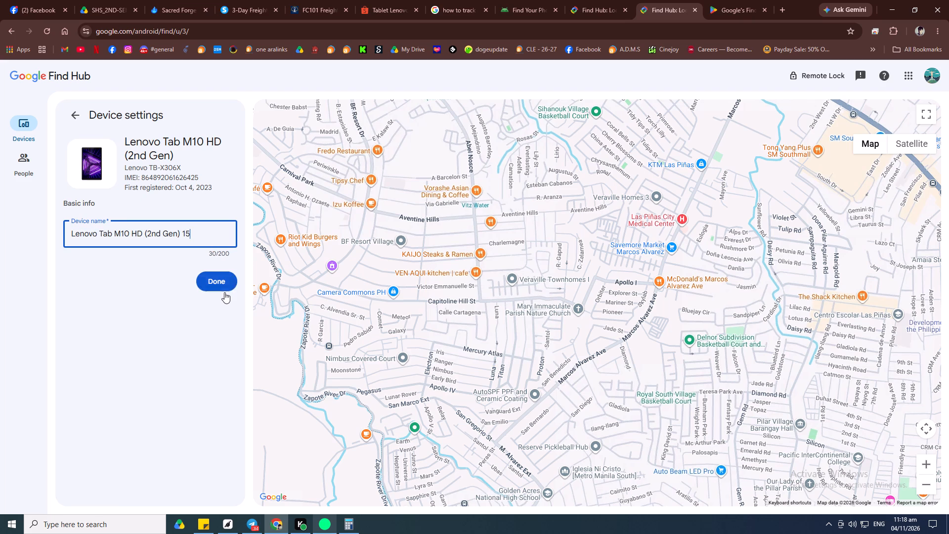
click(224, 292)
click(72, 123)
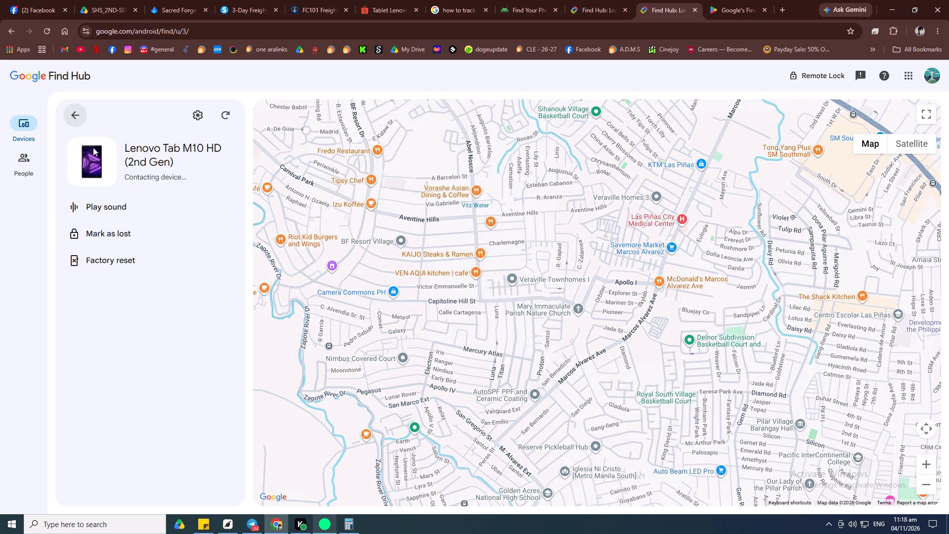
Return to the device list, open the first Lenovo tablet, check its location, play a sound on it and stop the ringing.
click(70, 117)
scroll(215, 374, down, 1)
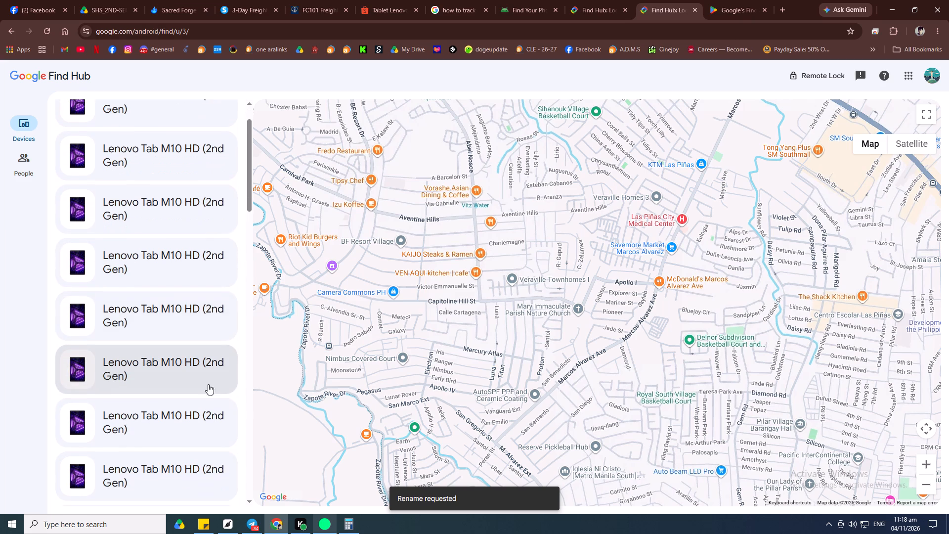
scroll(189, 161, up, 5)
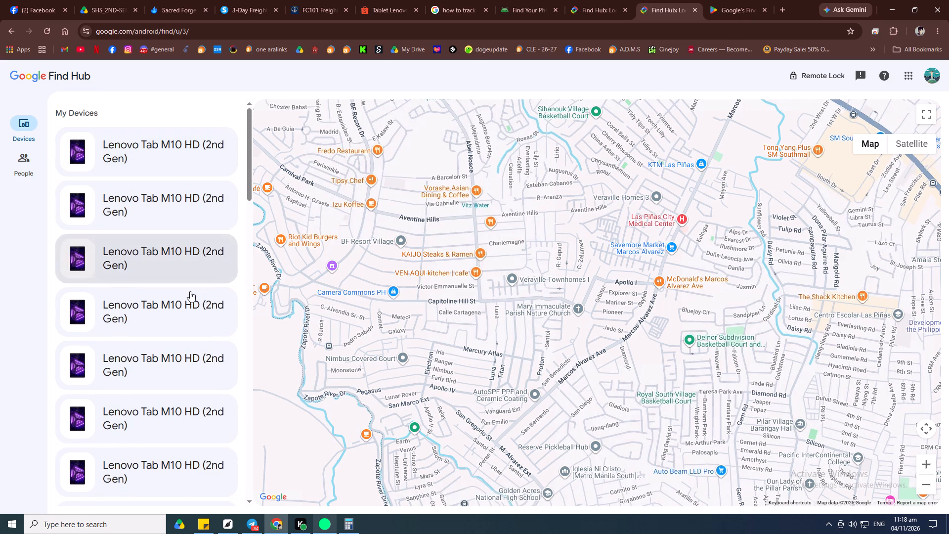
click(162, 148)
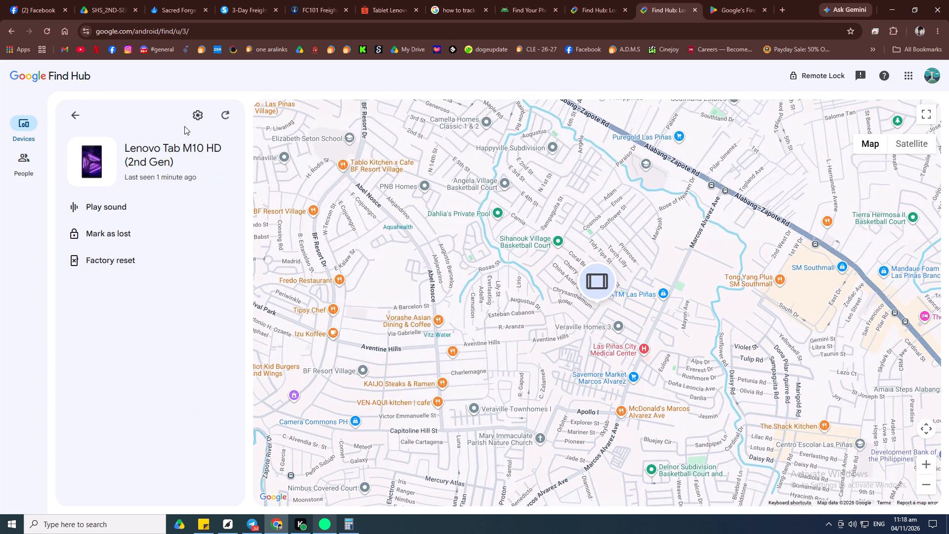
click(192, 116)
click(78, 116)
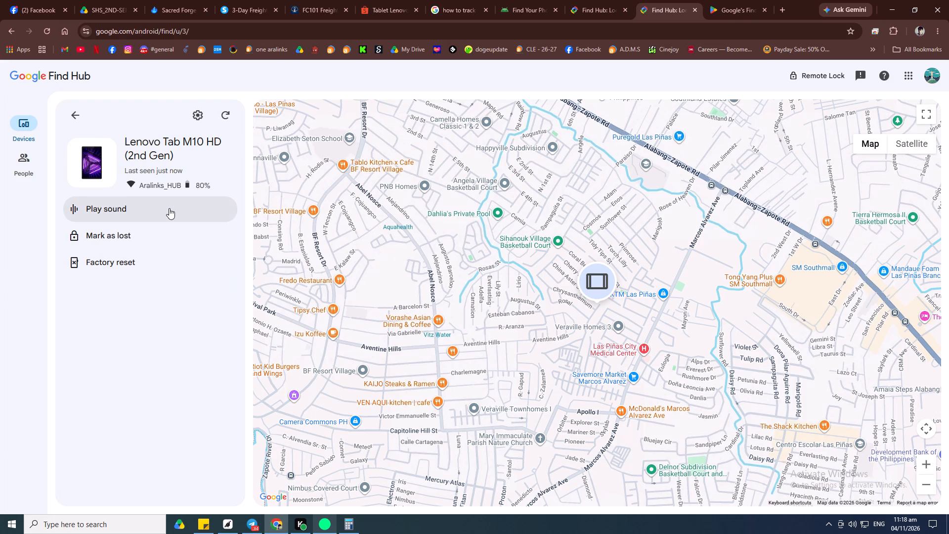
scroll(589, 309, up, 6)
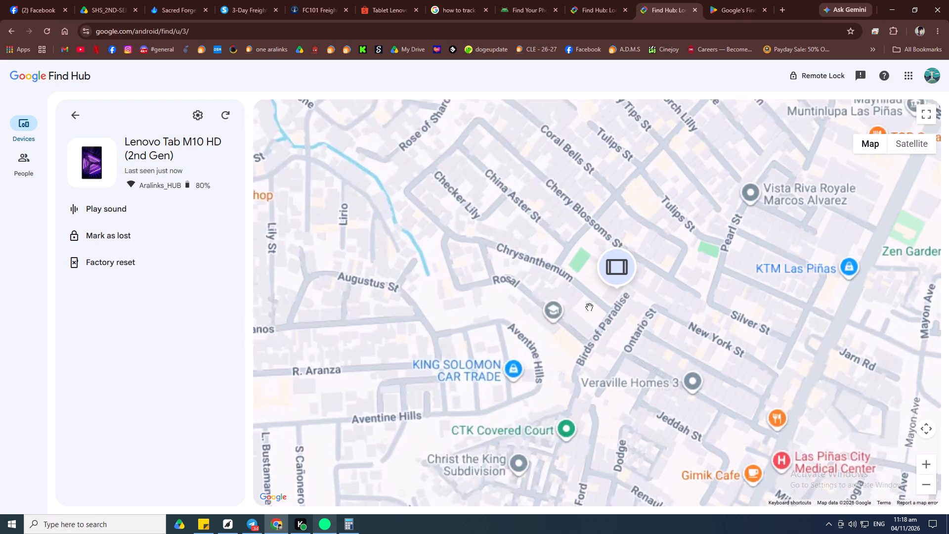
click(166, 205)
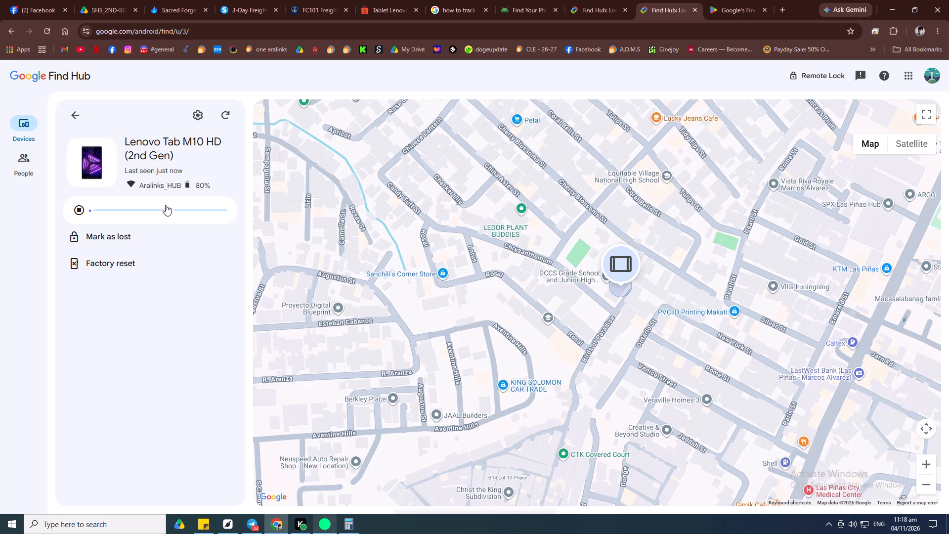
click(164, 209)
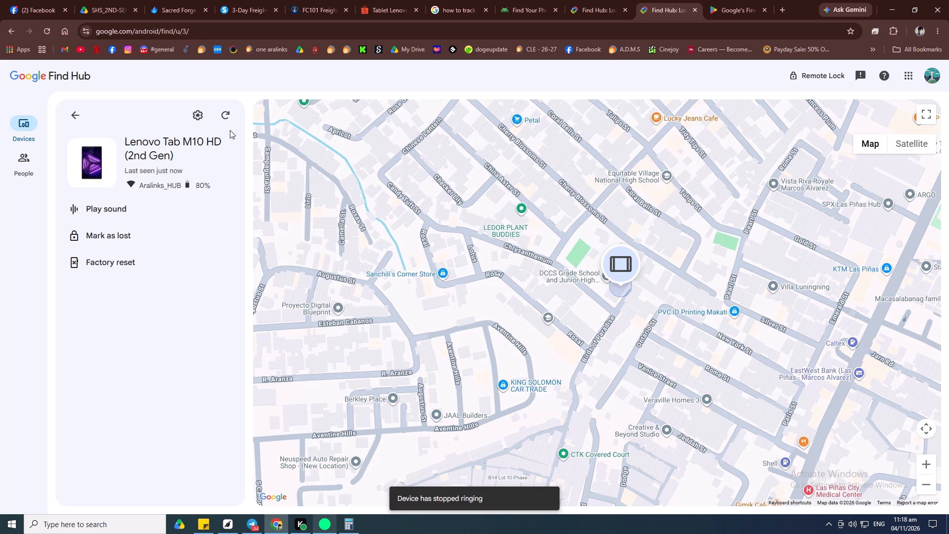
Rename the open tablet "1Lenovo Tab M10 HD (2nd Gen)" in its device settings and return to the device list.
click(205, 114)
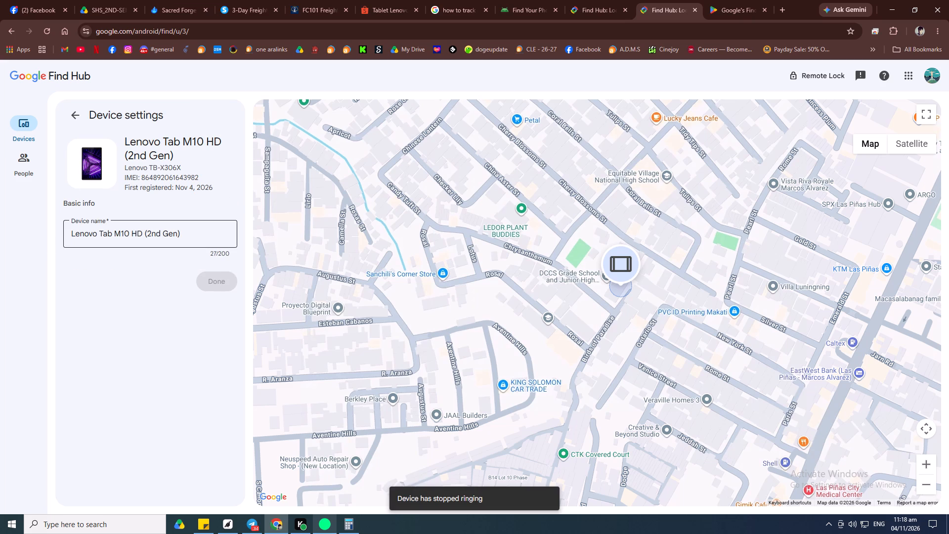
click(72, 234)
key(1)
click(216, 278)
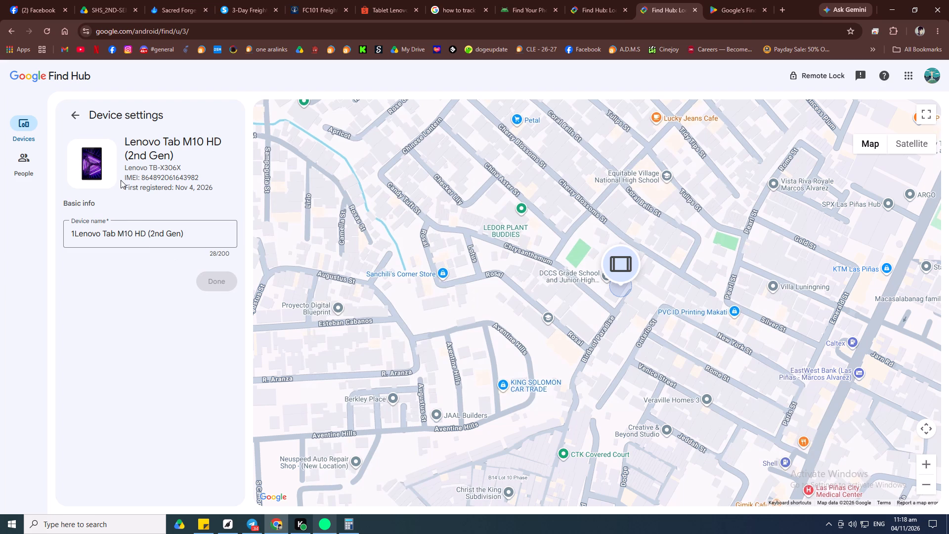
click(71, 119)
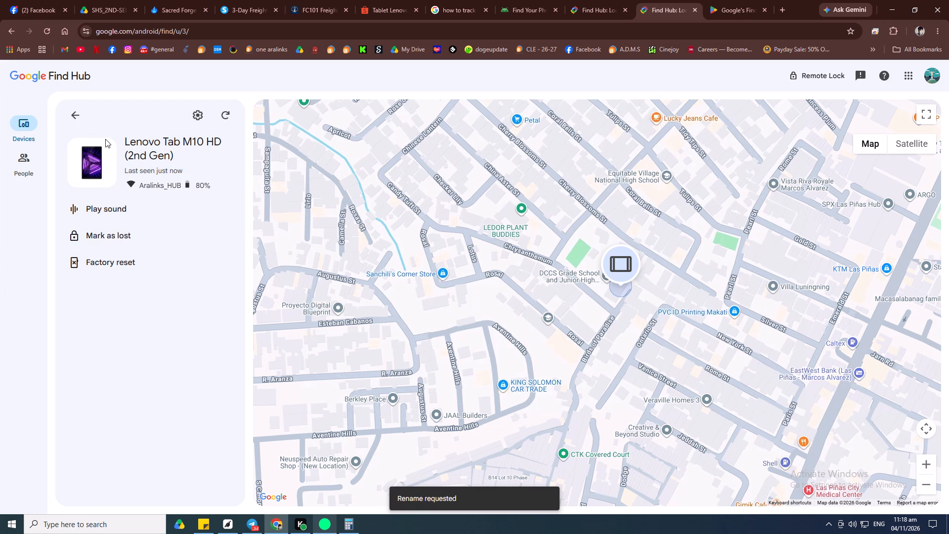
click(78, 108)
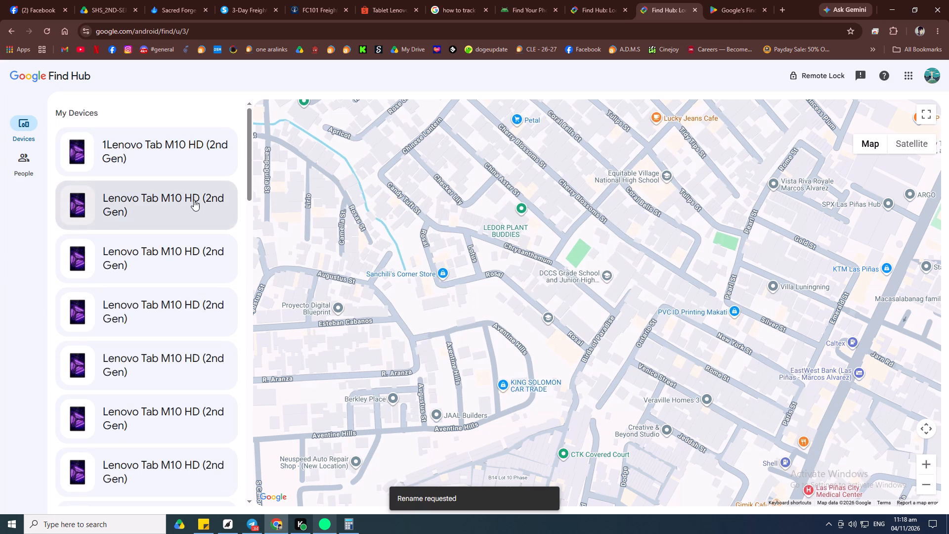
Open the second tablet in the list, rename it "2Lenovo Tab M10 HD (2nd Gen)" and return to the device list.
scroll(194, 200, down, 20)
scroll(194, 200, down, 19)
scroll(203, 431, up, 15)
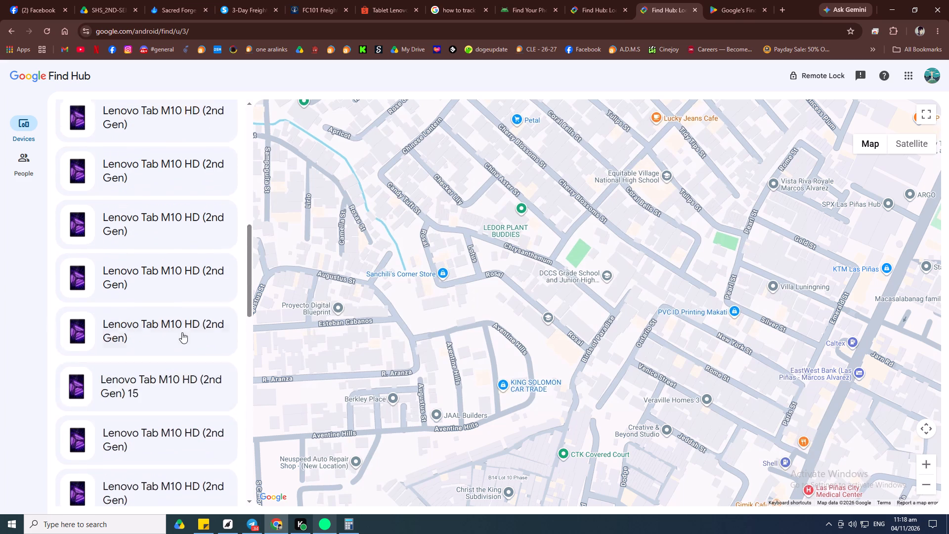
scroll(182, 332, up, 20)
scroll(182, 332, up, 6)
click(155, 212)
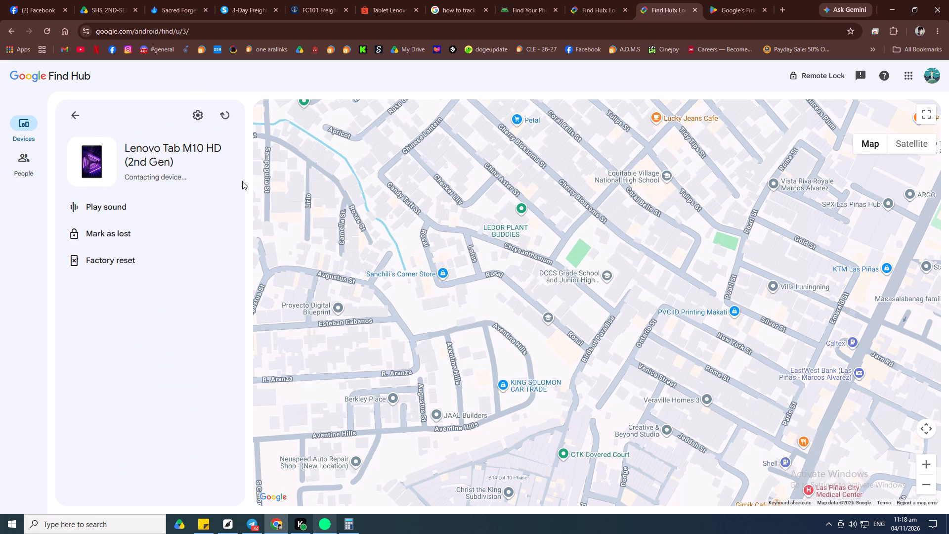
click(196, 114)
click(72, 234)
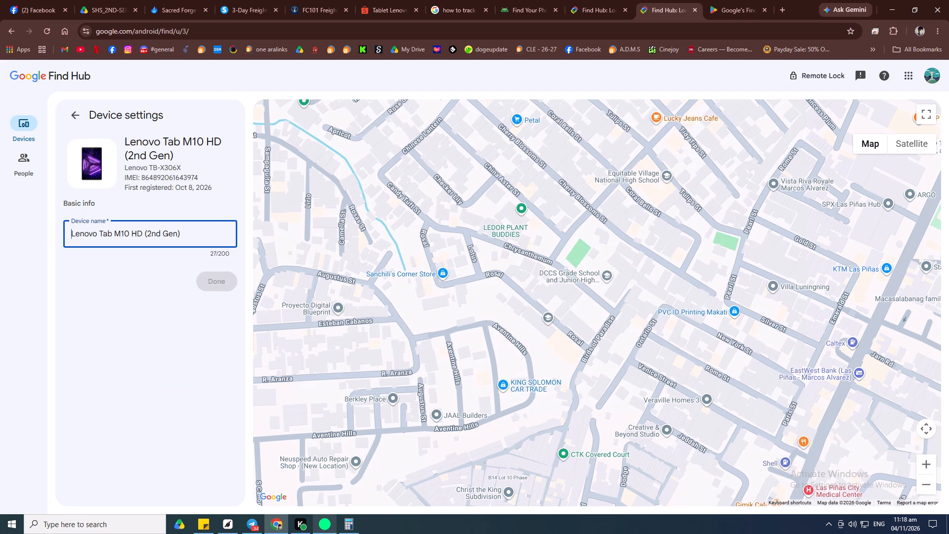
key(2)
click(212, 281)
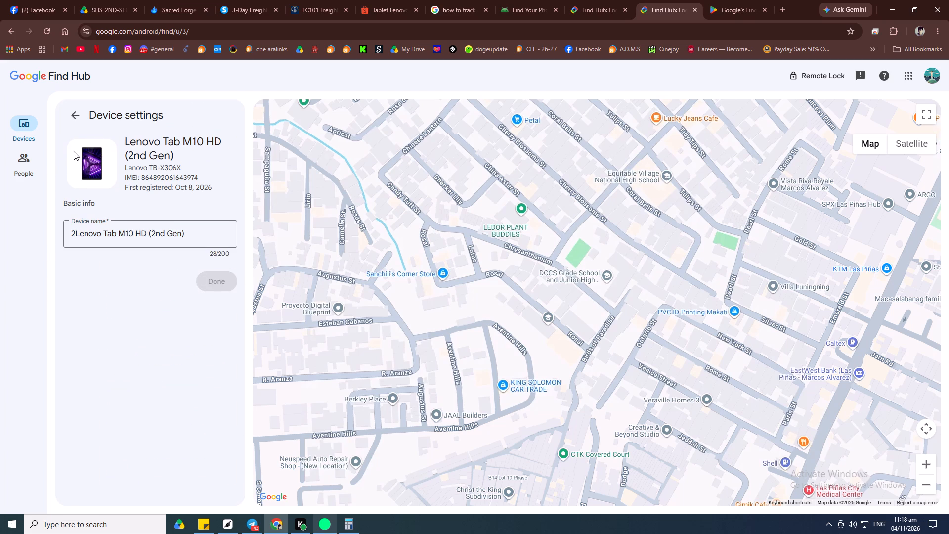
click(79, 120)
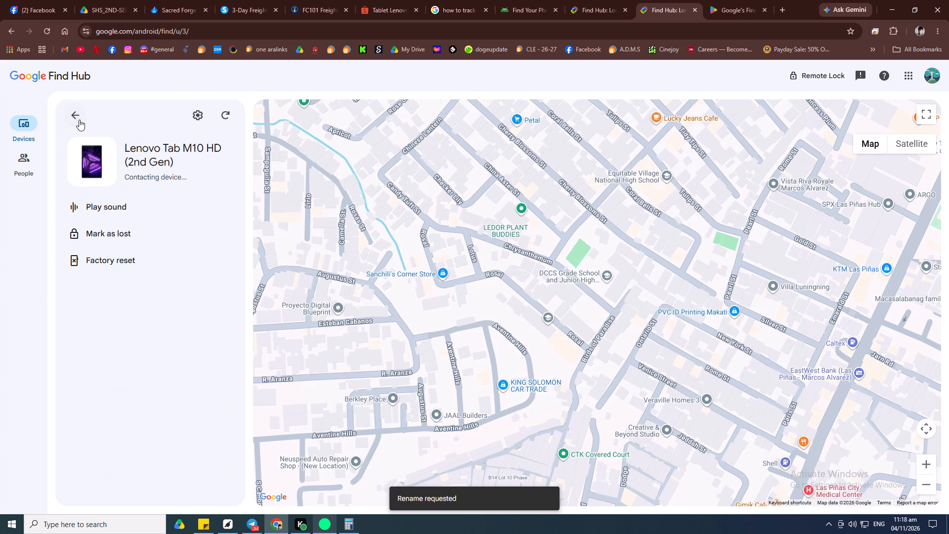
click(68, 114)
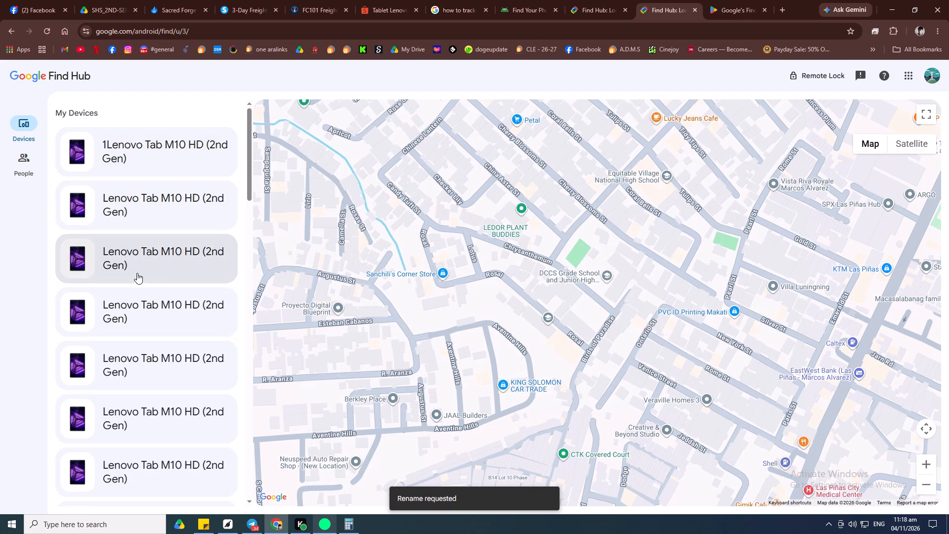
Open the third tablet in the list, rename it "3Lenovo Tab M10 HD (2nd Gen)" and return to the device list.
click(180, 261)
click(202, 115)
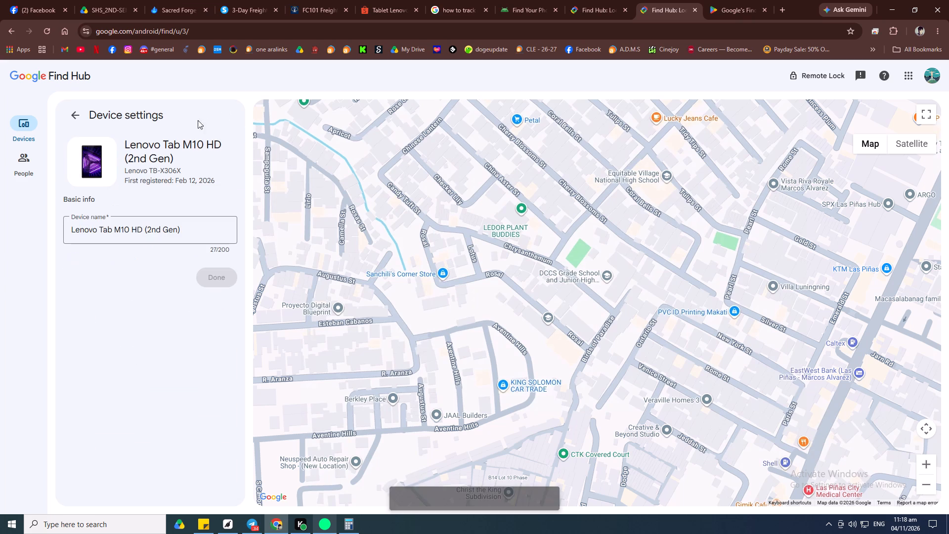
click(69, 228)
key(3)
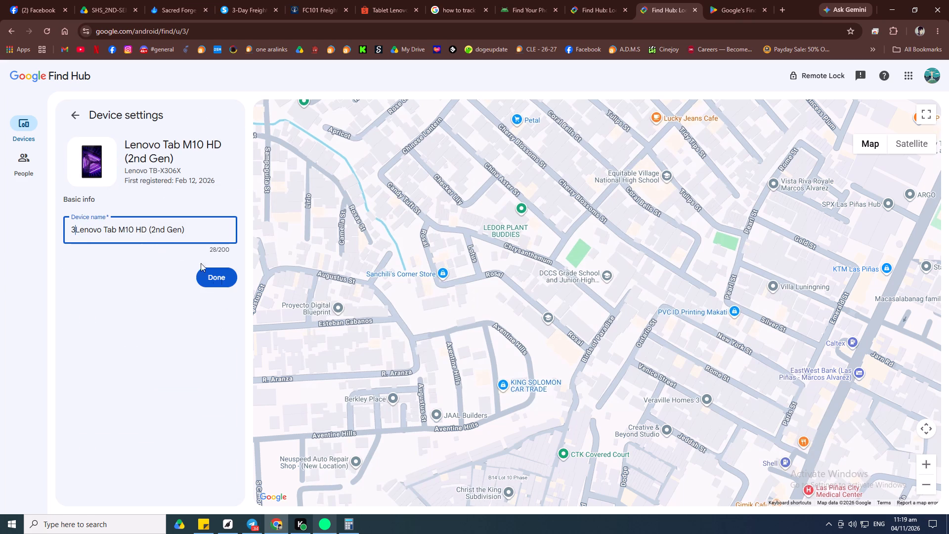
click(215, 274)
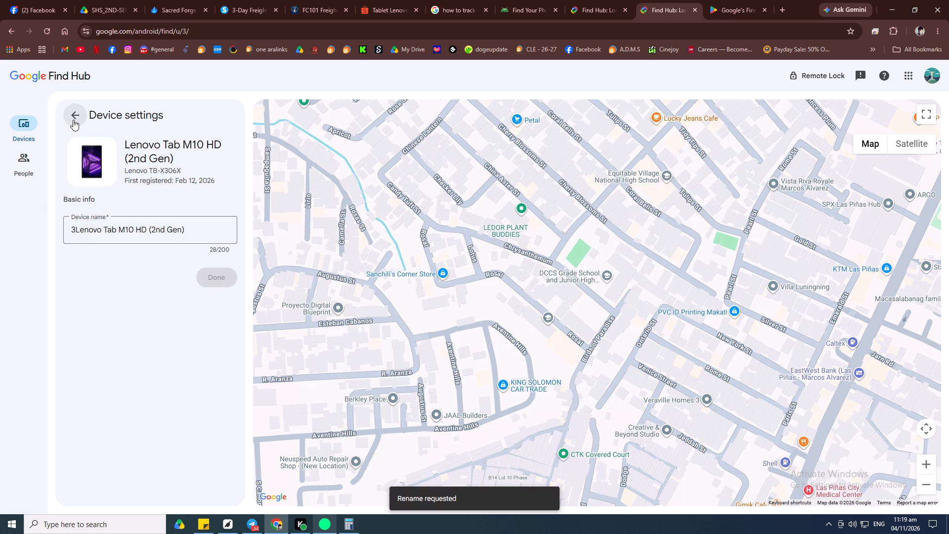
click(75, 119)
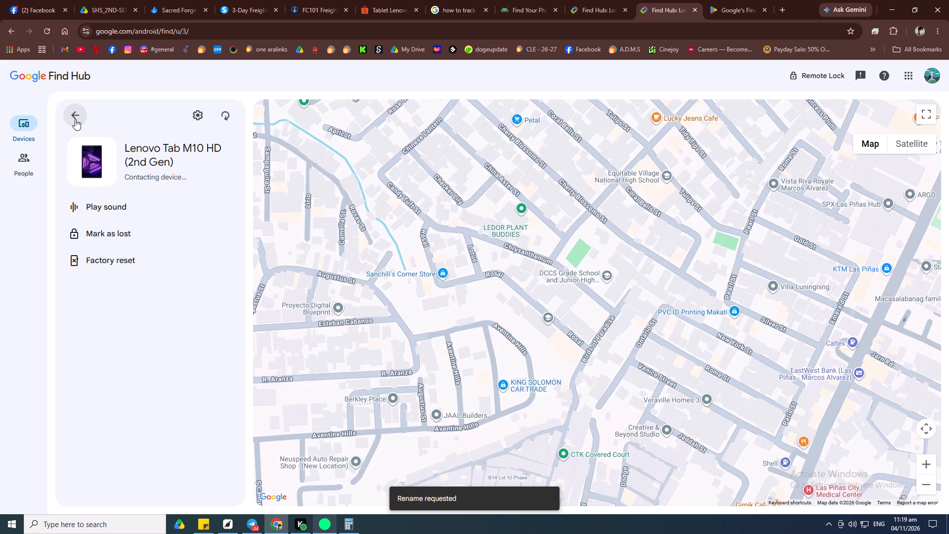
click(75, 119)
Open the fourth tablet in the list, rename it "4Lenovo Tab M10 HD (2nd Gen)" and return to the device list.
click(158, 313)
click(196, 118)
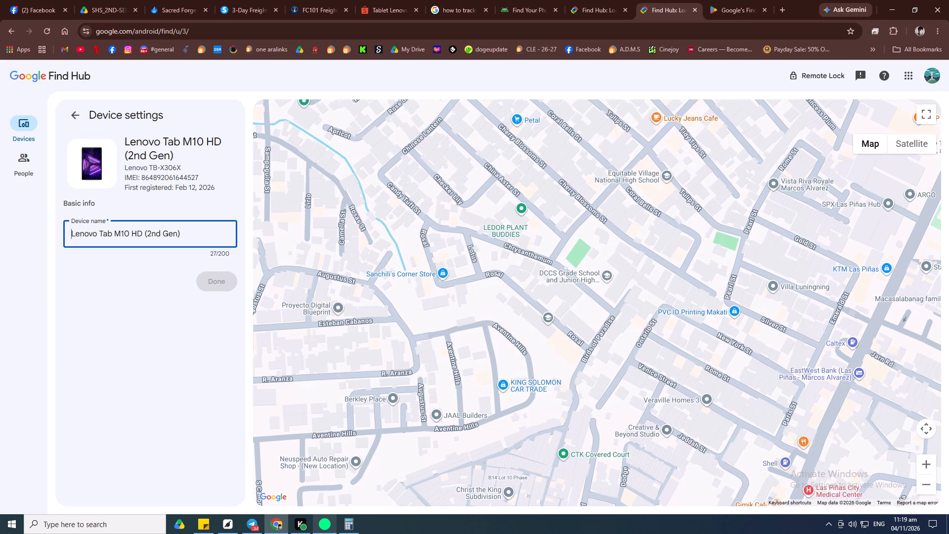
click(72, 233)
key(4)
click(217, 276)
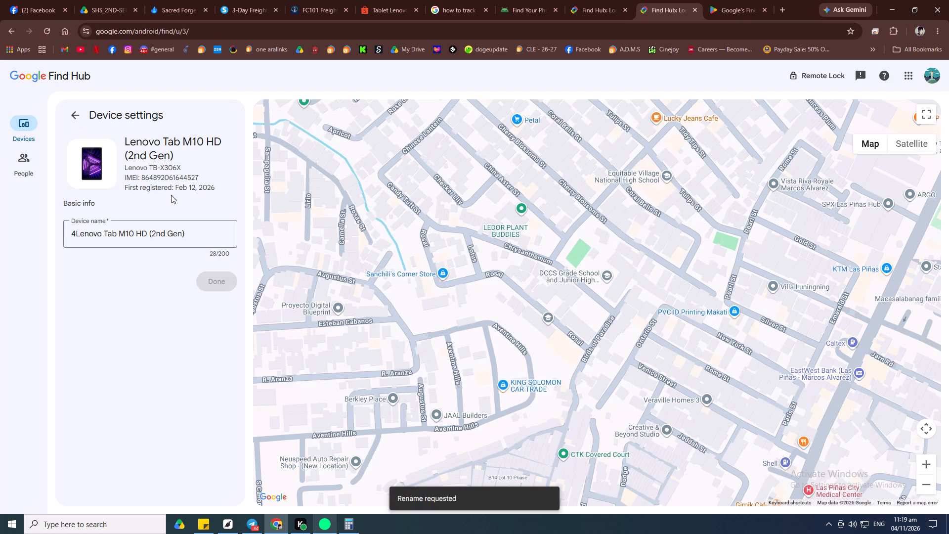
click(65, 108)
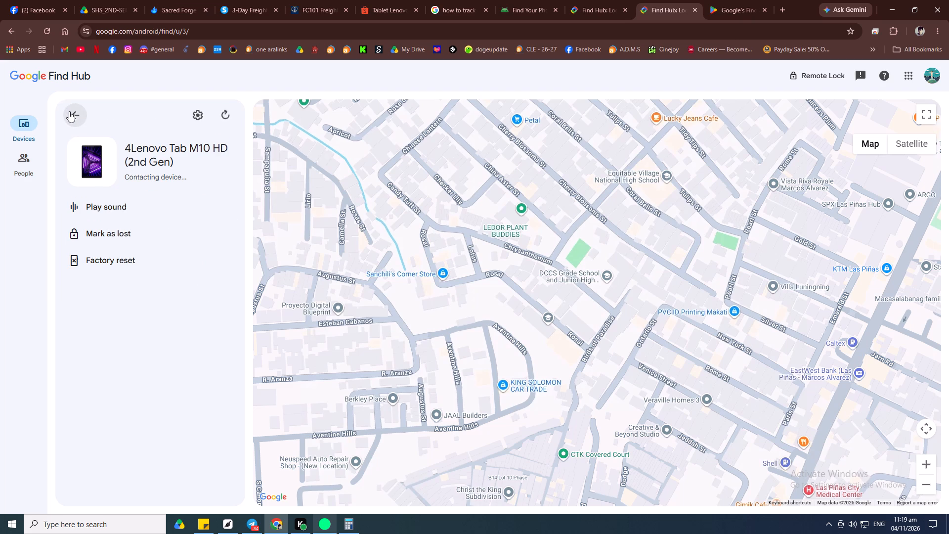
click(69, 111)
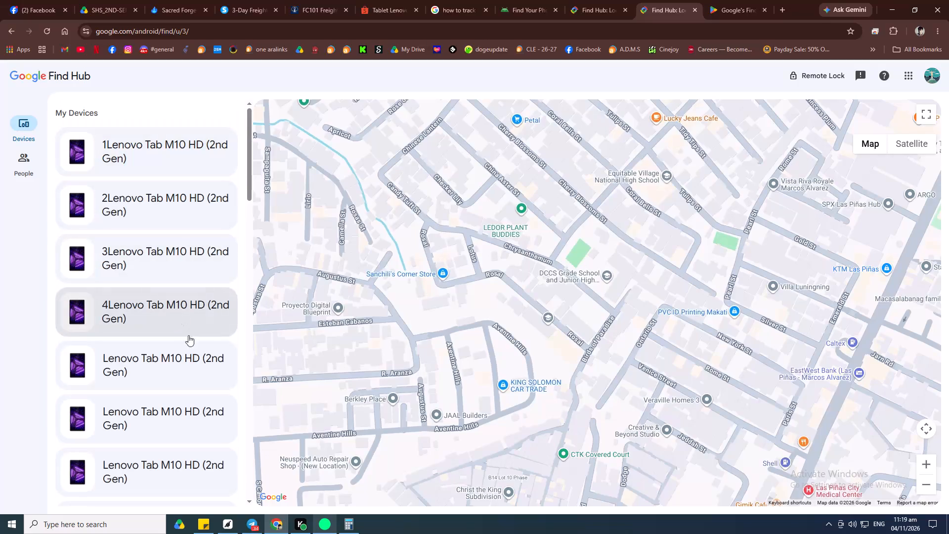
Open the fifth tablet in the list, stop its ringing, examine its location on the map and return to the device list.
click(163, 365)
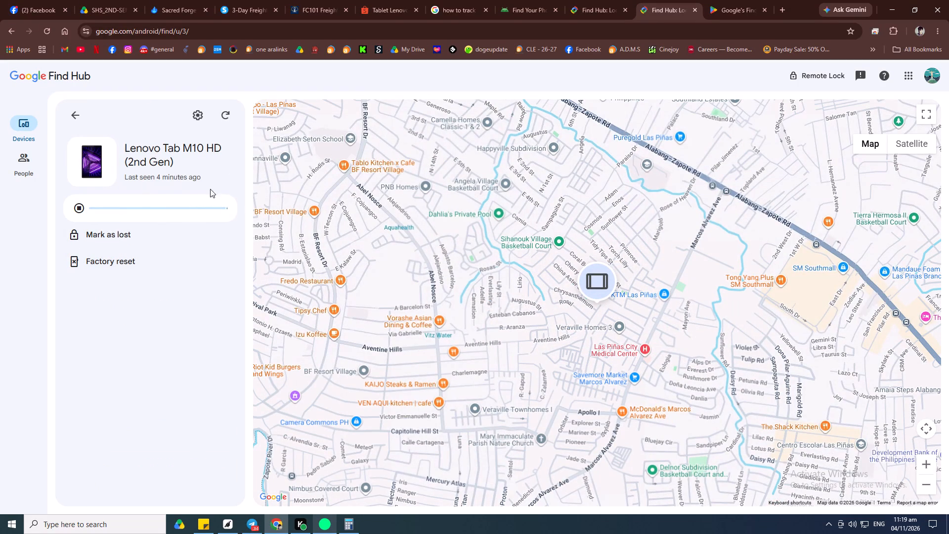
click(80, 209)
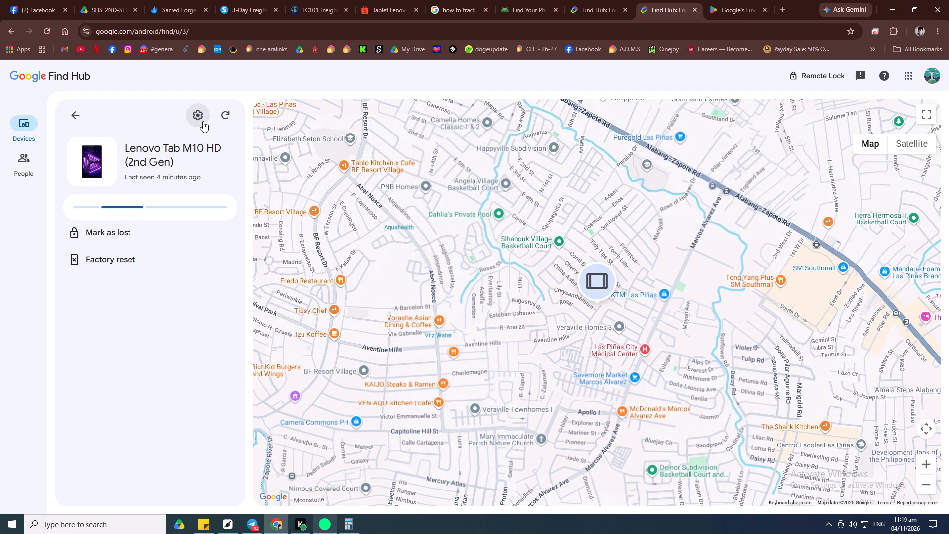
scroll(583, 292, up, 7)
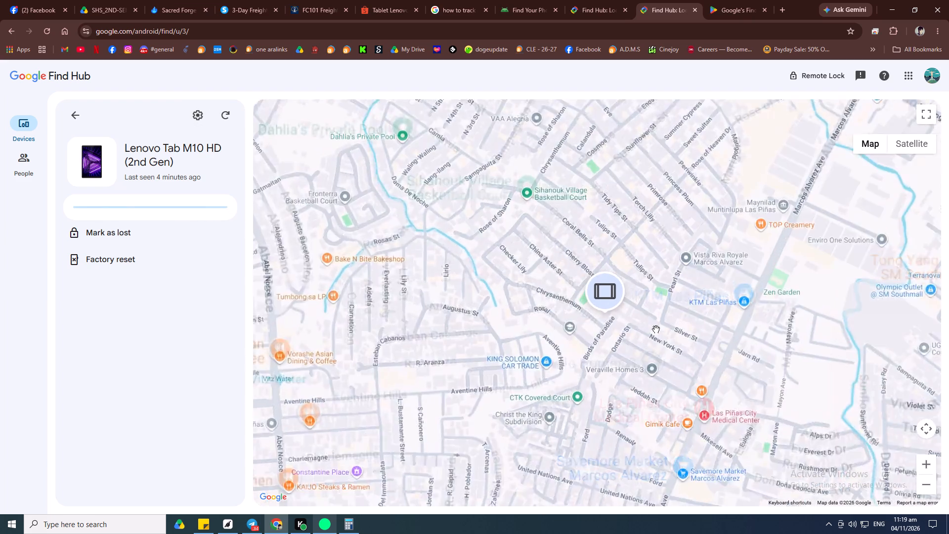
scroll(656, 329, up, 3)
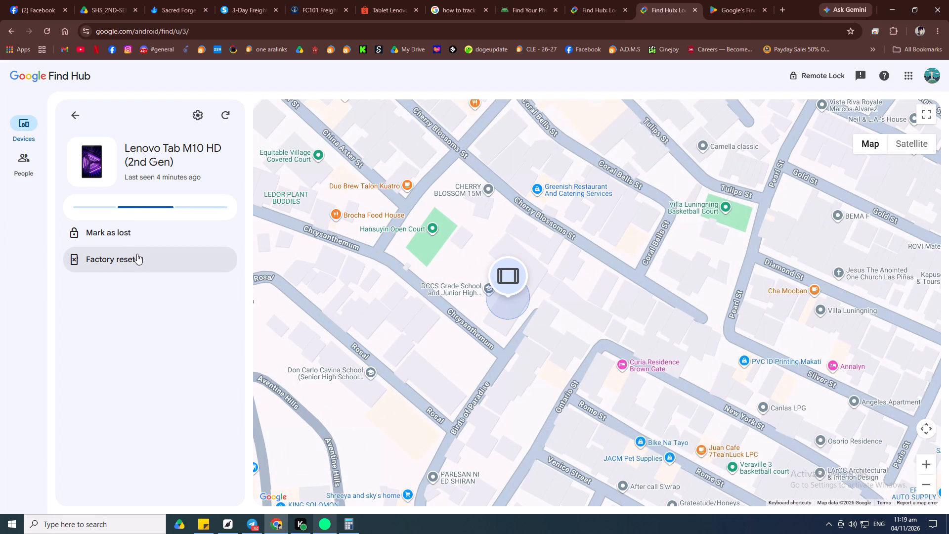
scroll(138, 247, down, 2)
scroll(219, 322, down, 2)
click(75, 113)
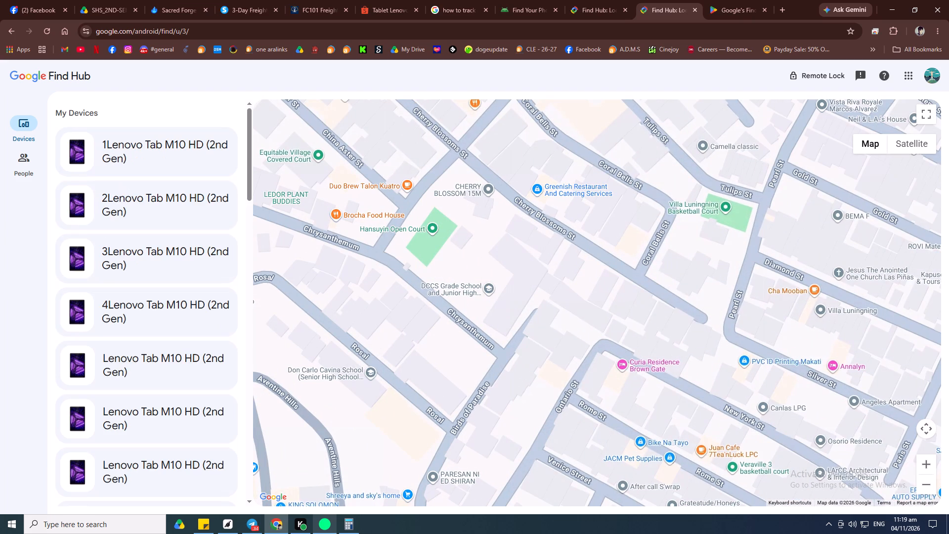
Reopen the fifth tablet, refresh its status, play a sound on it and stop the ringing.
click(168, 366)
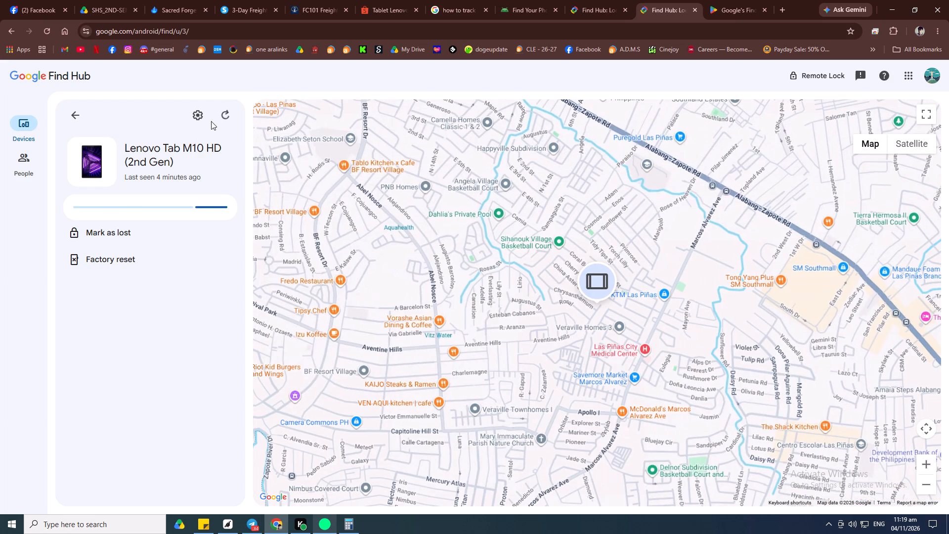
click(225, 110)
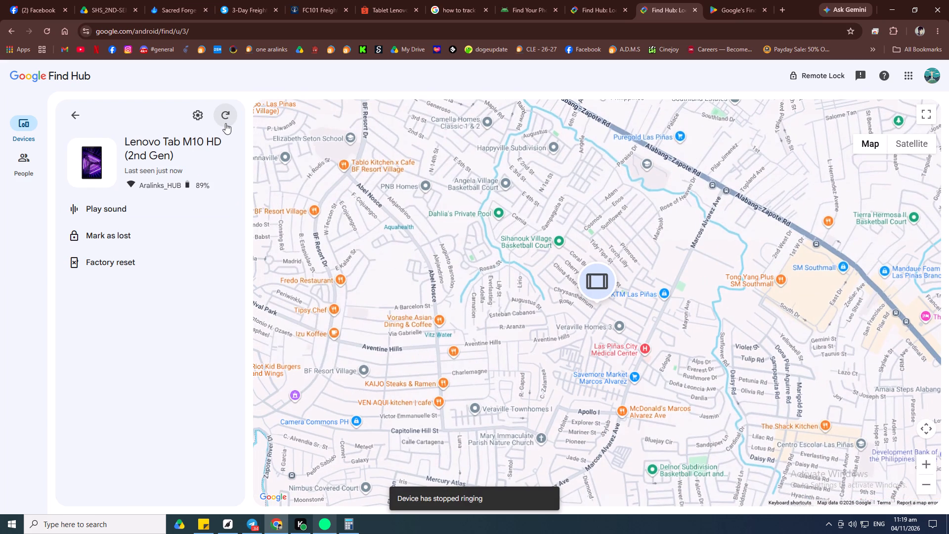
click(180, 208)
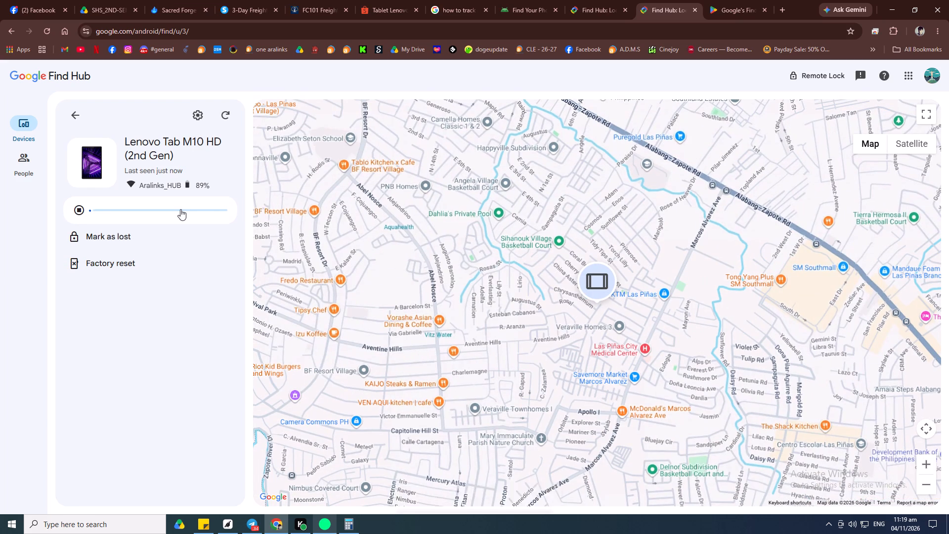
click(79, 208)
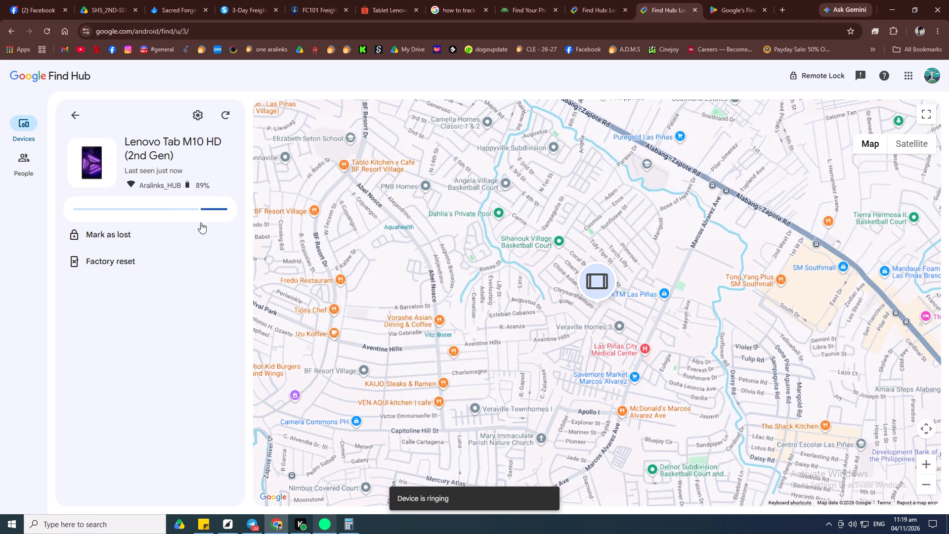
Rename the fifth tablet "5Lenovo Tab M10 HD (2nd Gen)" in its device settings.
click(199, 113)
click(76, 233)
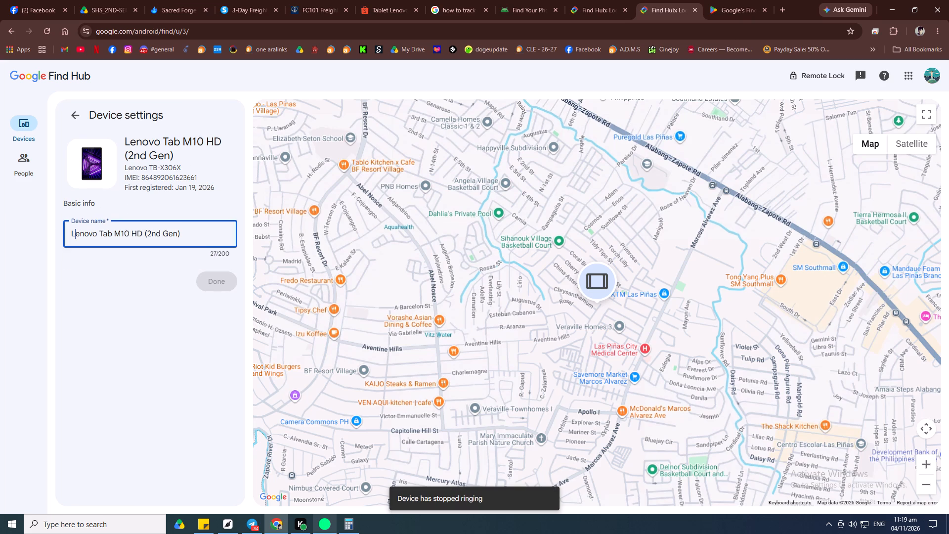
click(70, 234)
double_click(70, 233)
click(72, 236)
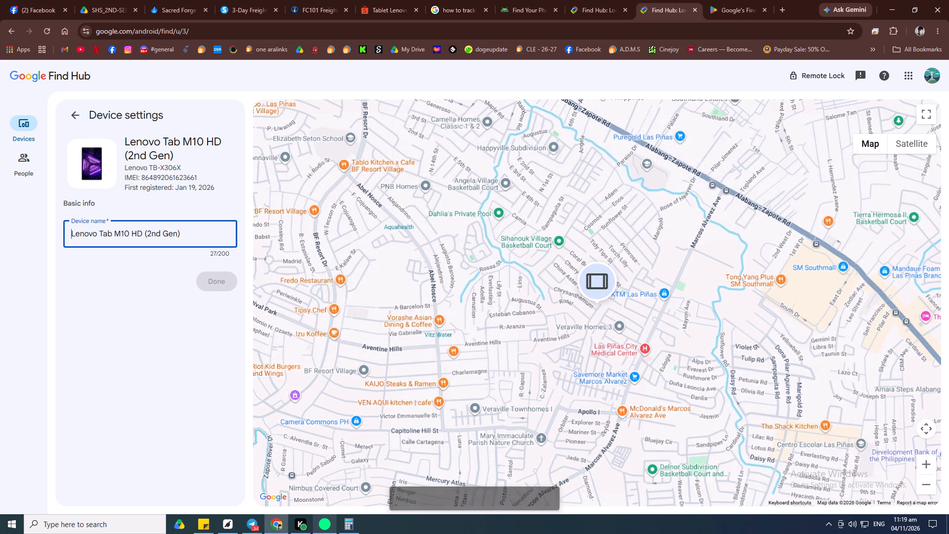
key(5)
click(218, 276)
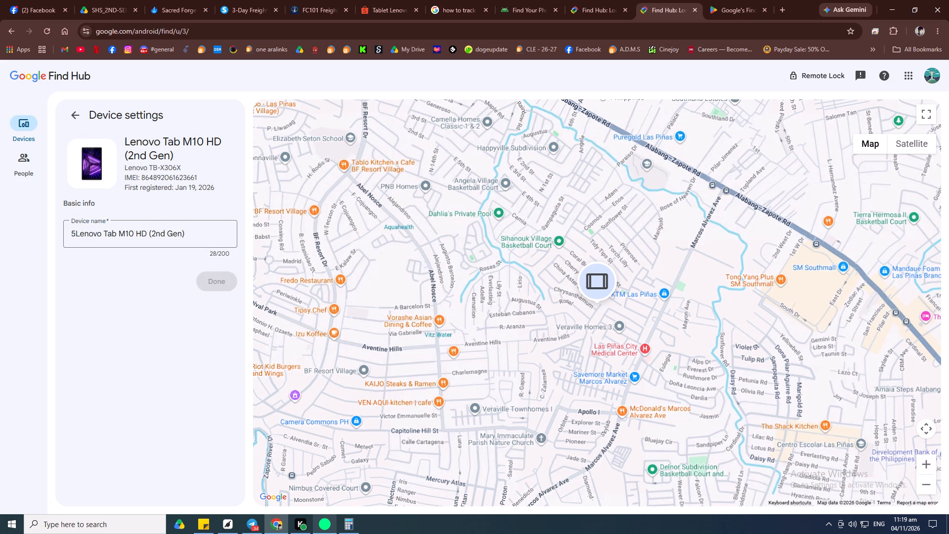
Return to the device list, rename the sixth tablet "6Lenovo Tab M10 HD (2nd Gen)" in its device settings and go back to the list.
click(70, 113)
click(76, 117)
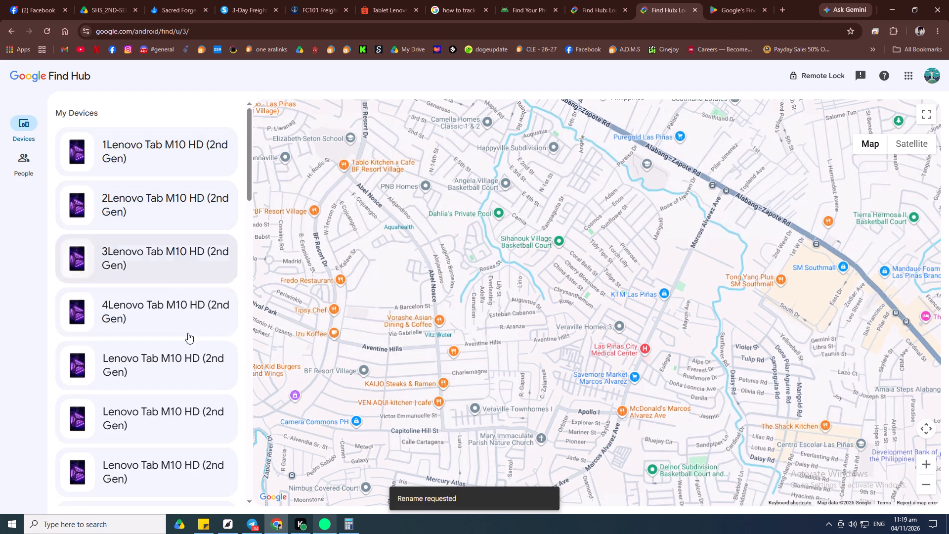
click(157, 430)
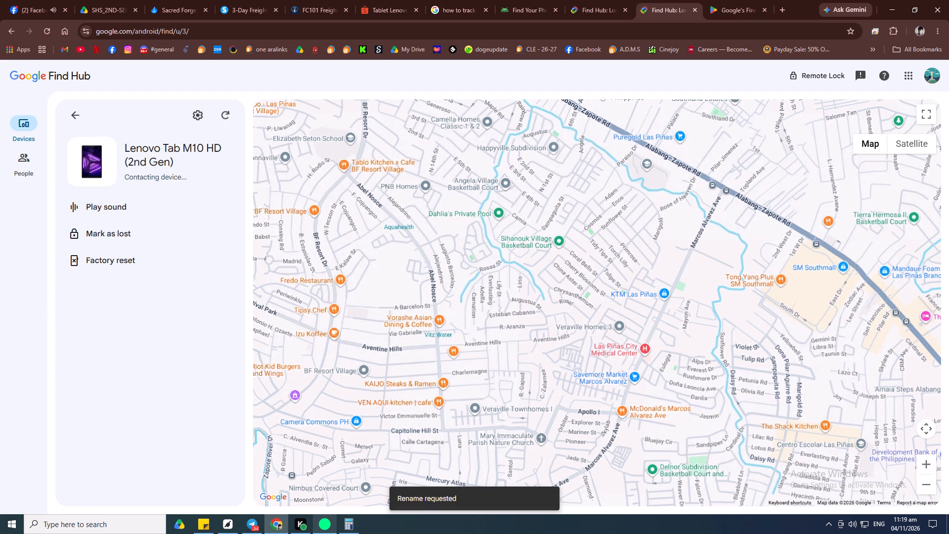
click(199, 123)
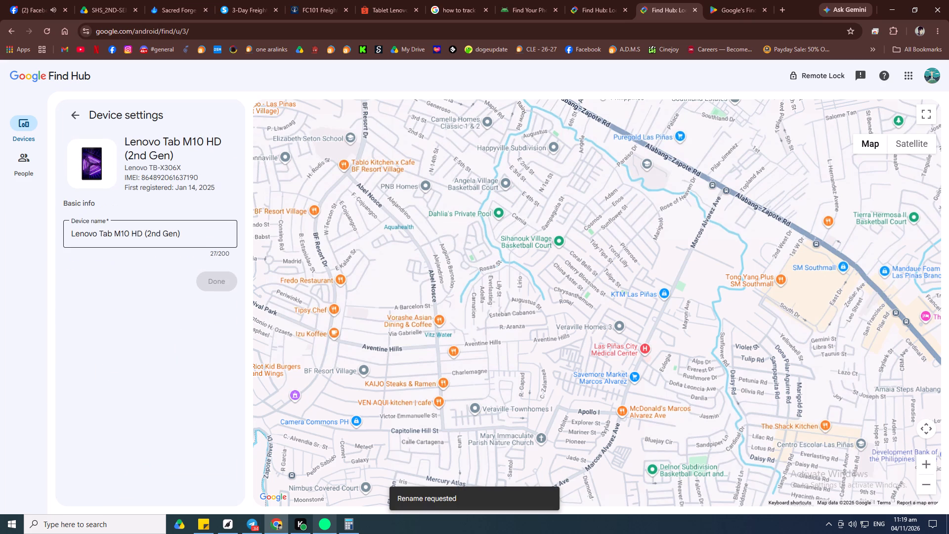
click(72, 239)
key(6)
click(227, 289)
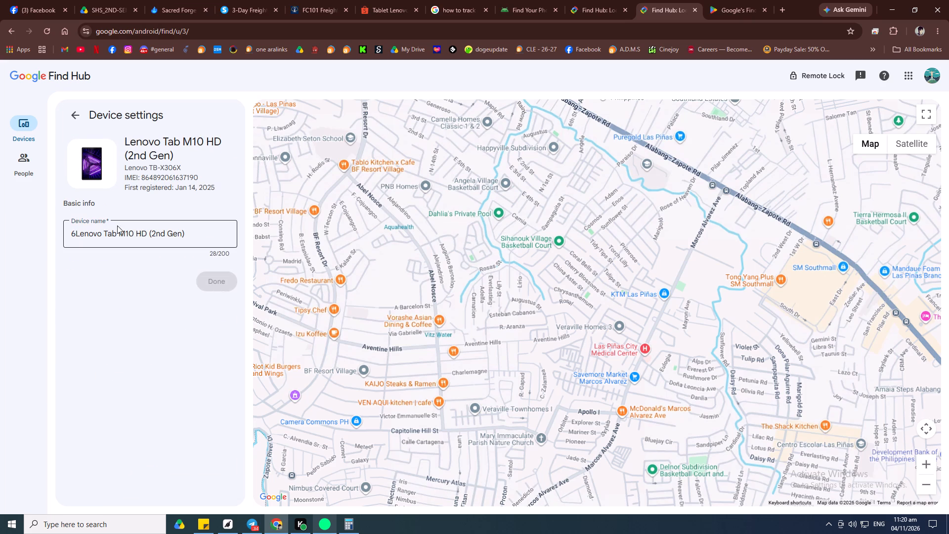
click(75, 114)
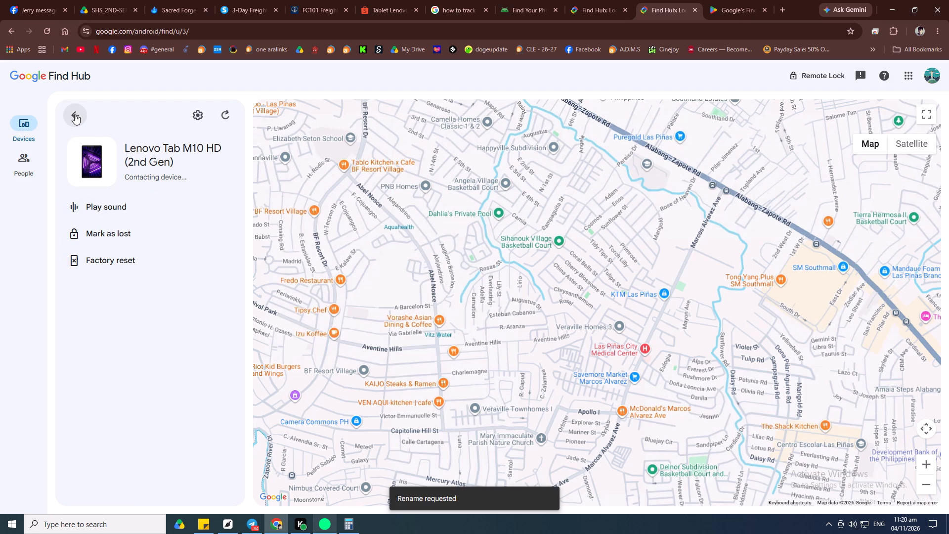
click(75, 114)
Switch to Facebook, close the photo viewer and reply "san tayo?" to the "G ba this weekend?" chat message.
click(43, 0)
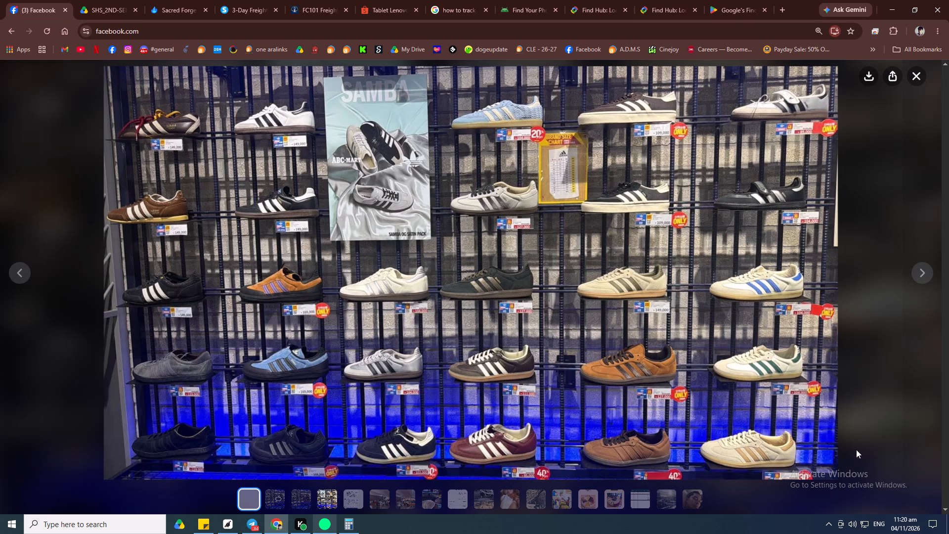
key(Escape)
click(917, 73)
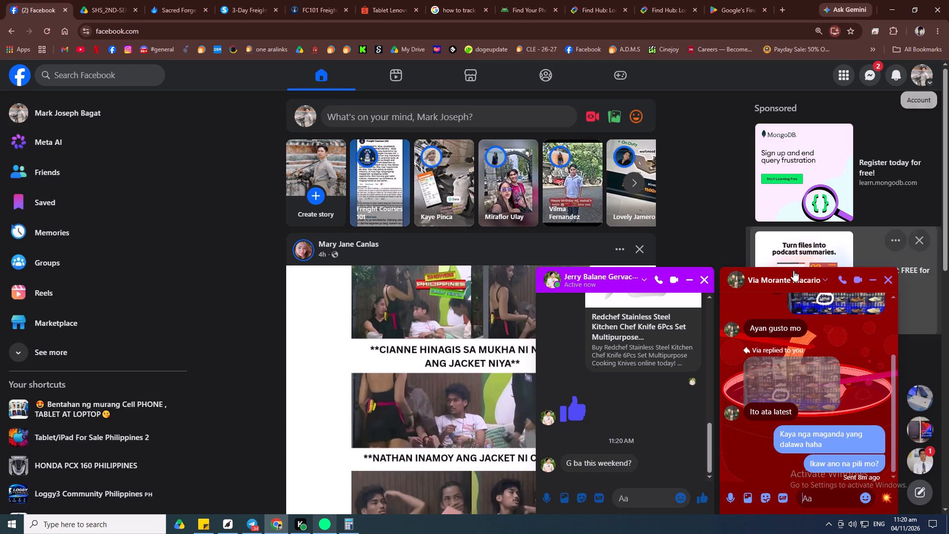
click(661, 460)
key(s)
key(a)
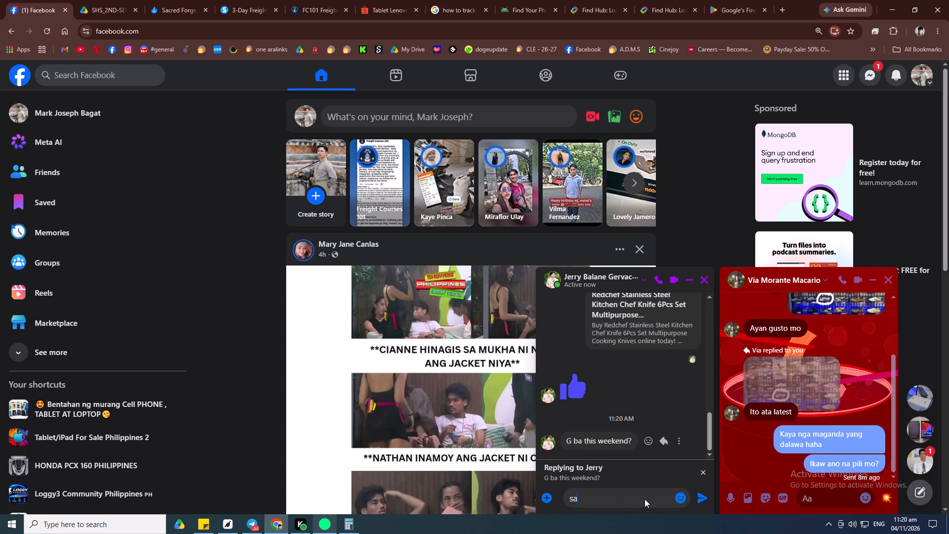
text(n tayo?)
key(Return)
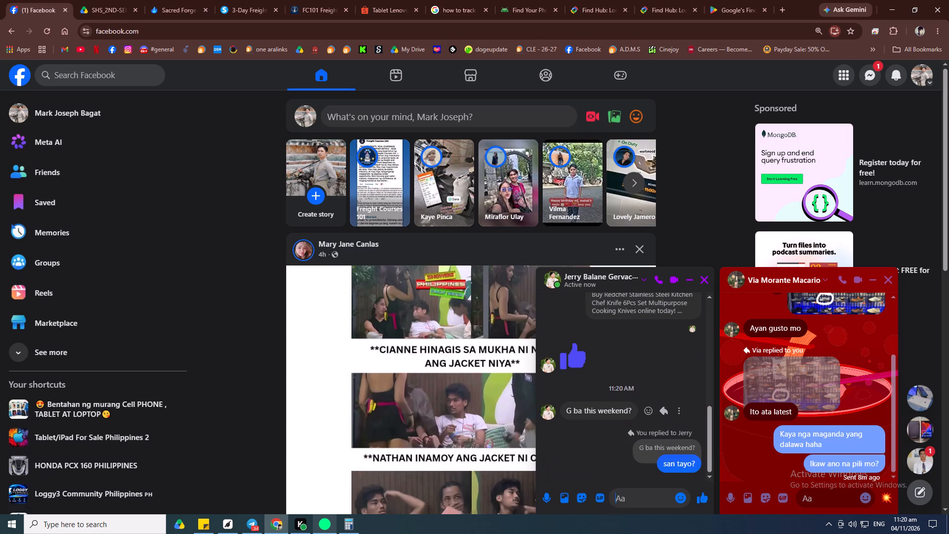
Minimise both open Facebook chat windows.
click(872, 282)
click(872, 282)
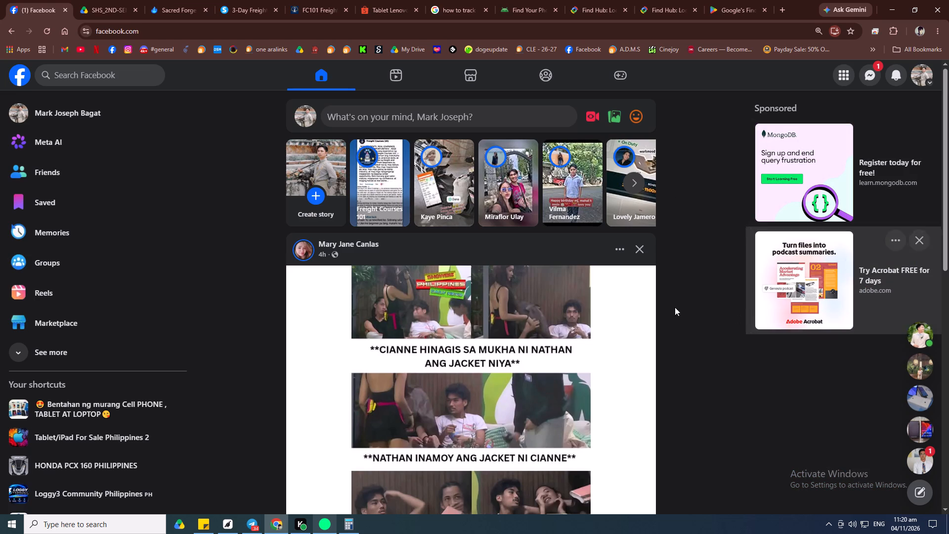
click(691, 265)
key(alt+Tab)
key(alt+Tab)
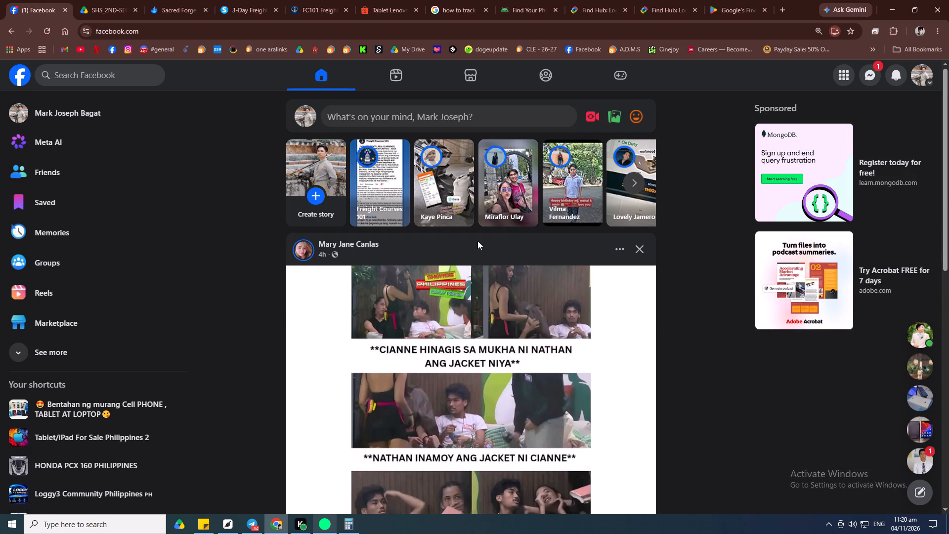
Switch back to Find Hub and open the seventh tablet's device name for editing in its device settings.
click(659, 0)
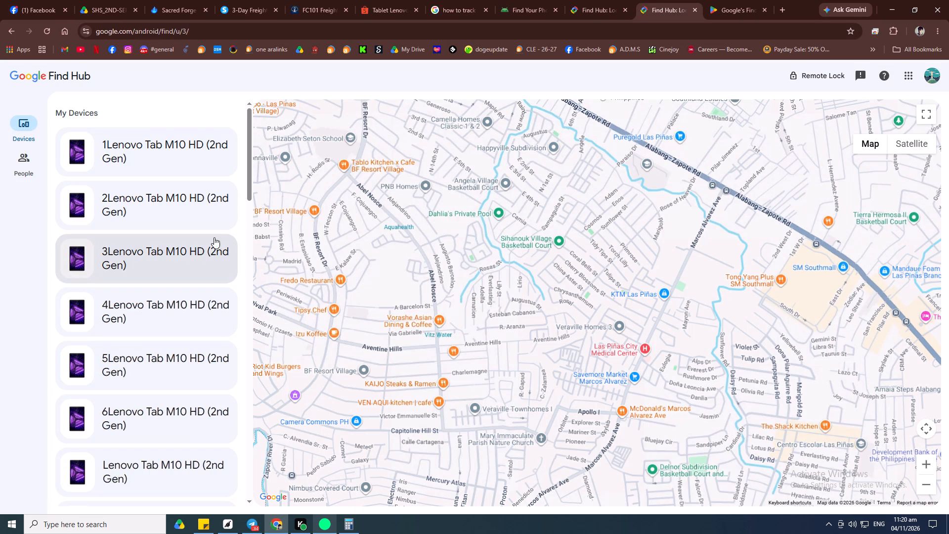
scroll(189, 302, down, 2)
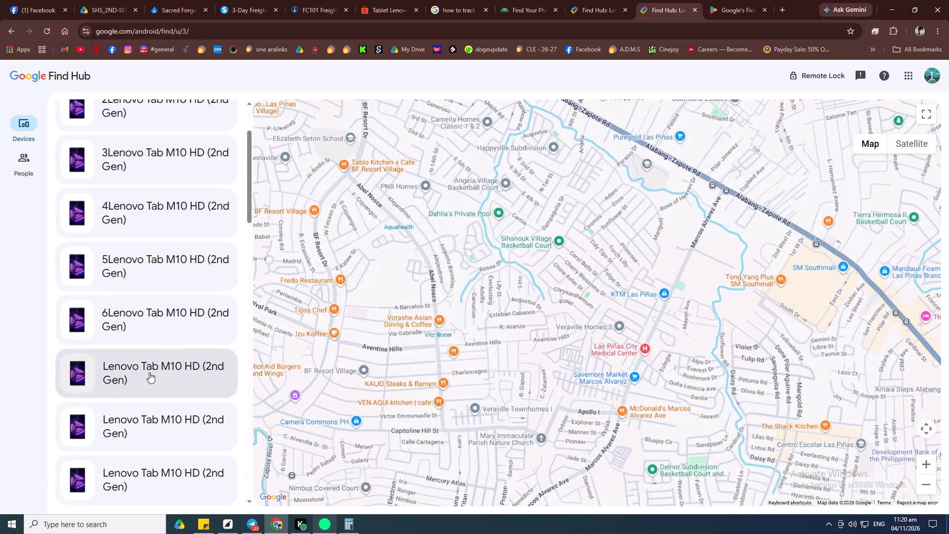
click(155, 380)
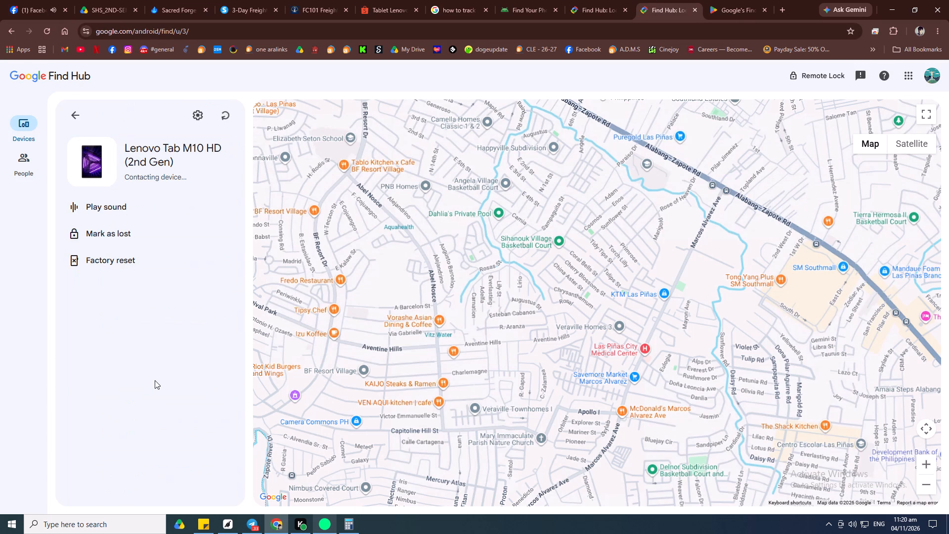
click(192, 112)
click(70, 237)
click(72, 231)
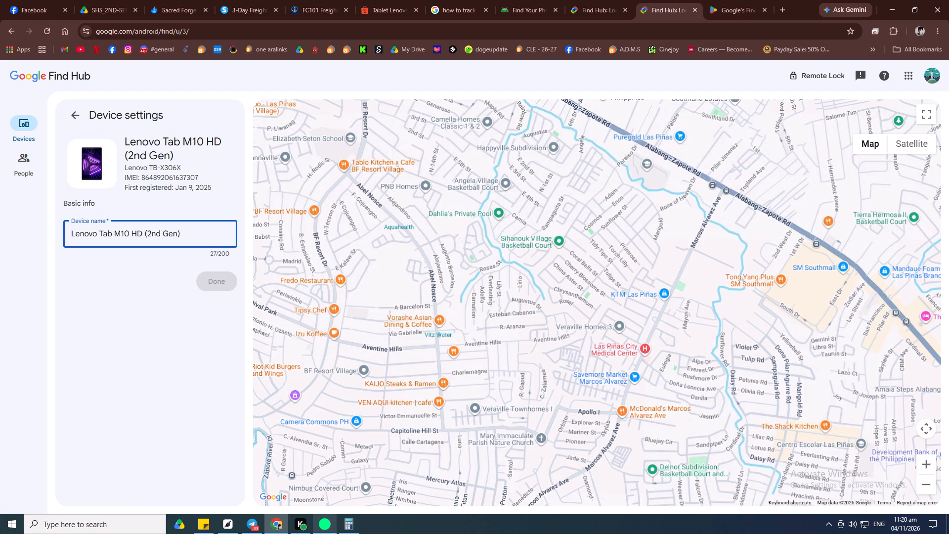
Rename the seventh tablet "7Lenovo Tab M10 HD (2nd Gen)" and return to the device list.
key(7)
click(220, 285)
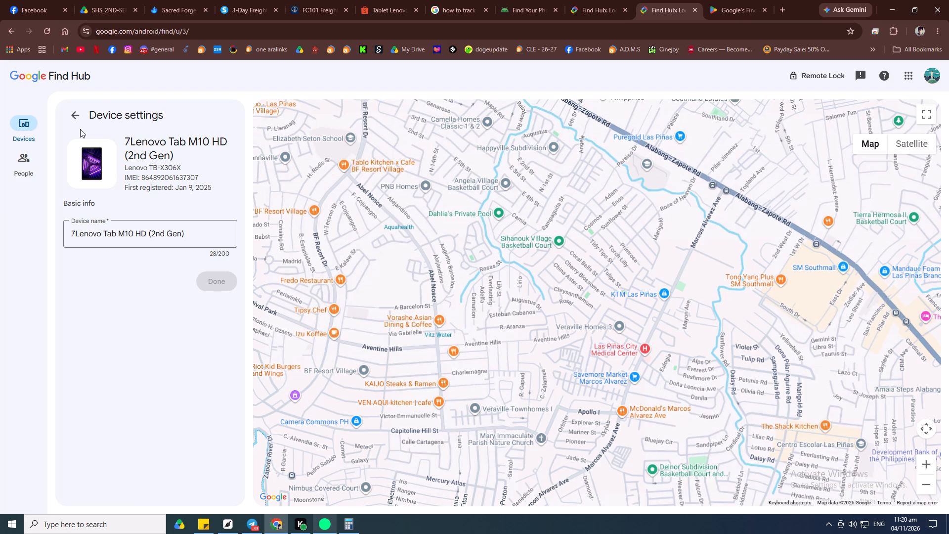
click(74, 118)
click(74, 118)
Open the eighth tablet in the list, rename it "8Lenovo Tab M10 HD (2nd Gen)" and return to the device list.
scroll(110, 337, down, 2)
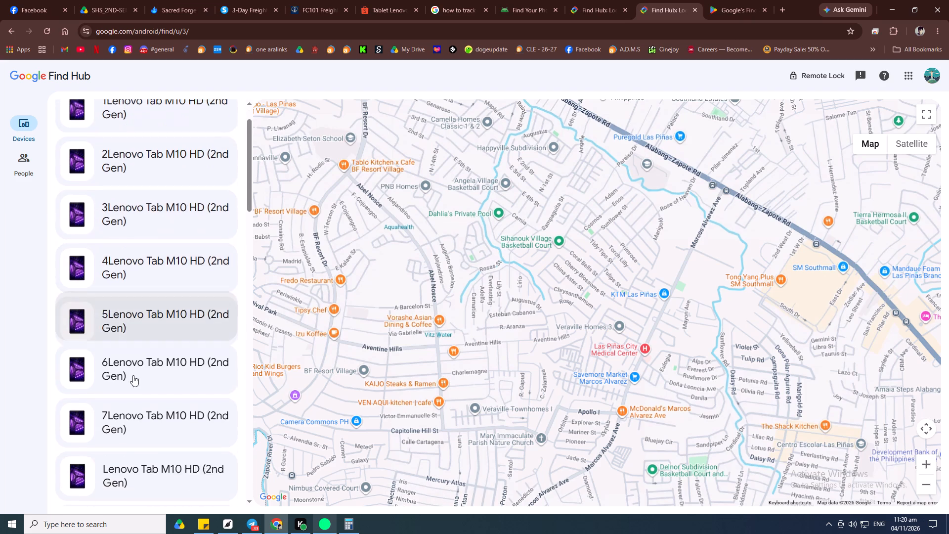
click(141, 418)
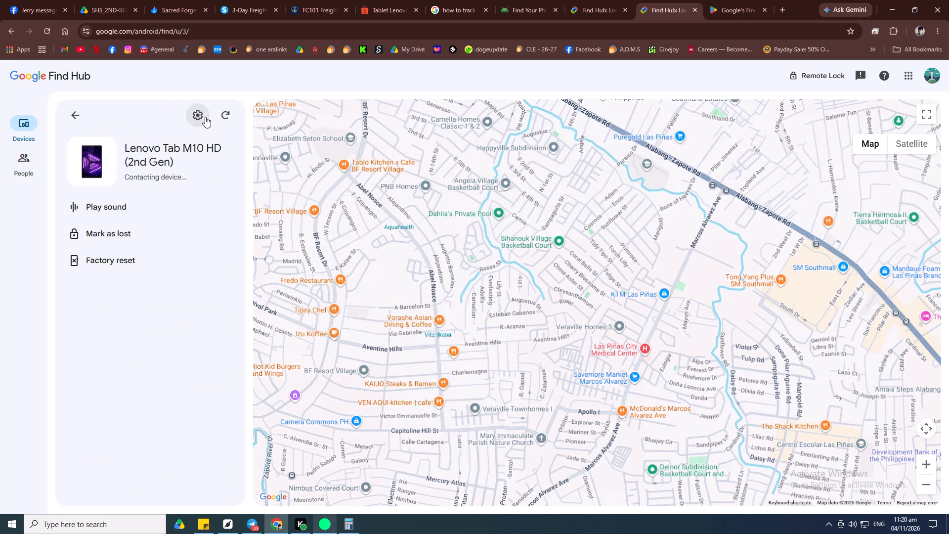
click(205, 117)
click(73, 231)
key(8)
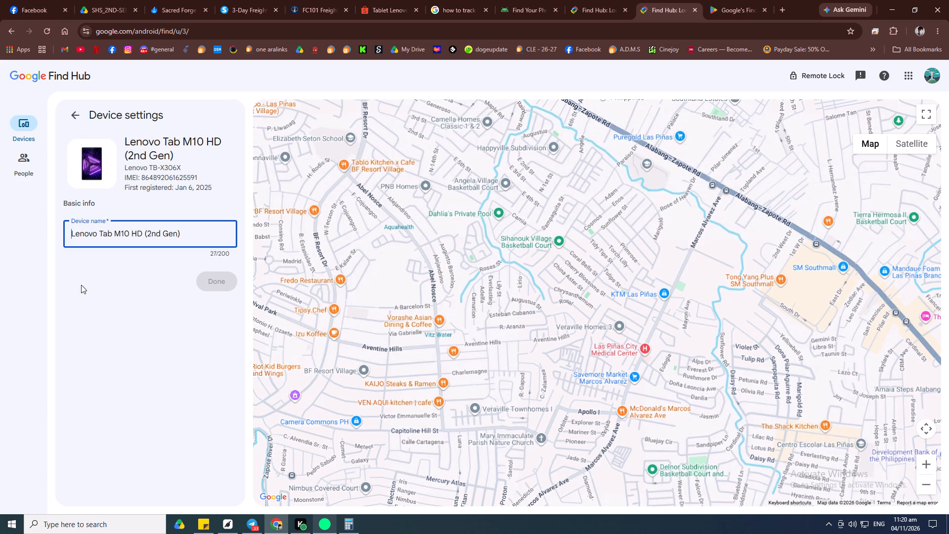
click(208, 275)
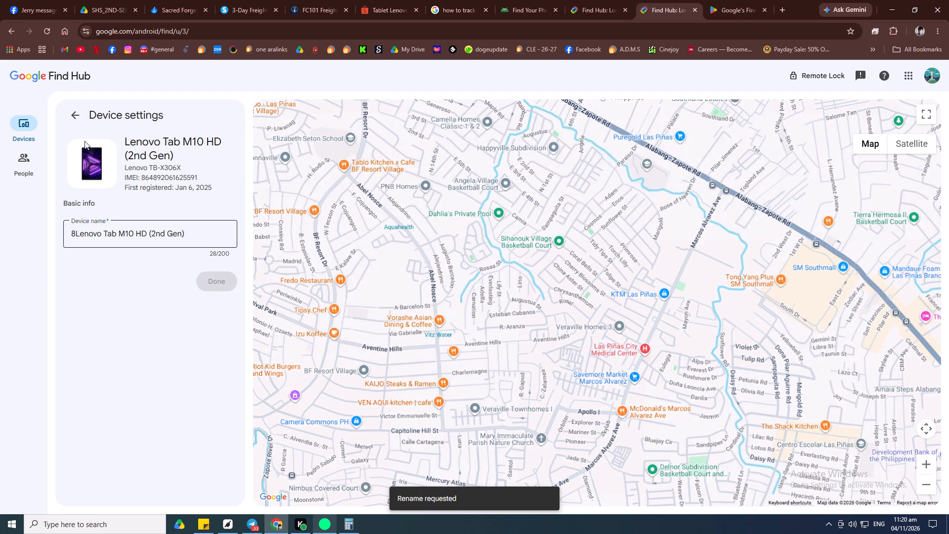
click(80, 110)
click(80, 110)
Open the ninth tablet in the list, rename it "9Lenovo Tab M10 HD (2nd Gen)" and return to the device list.
scroll(166, 335, down, 2)
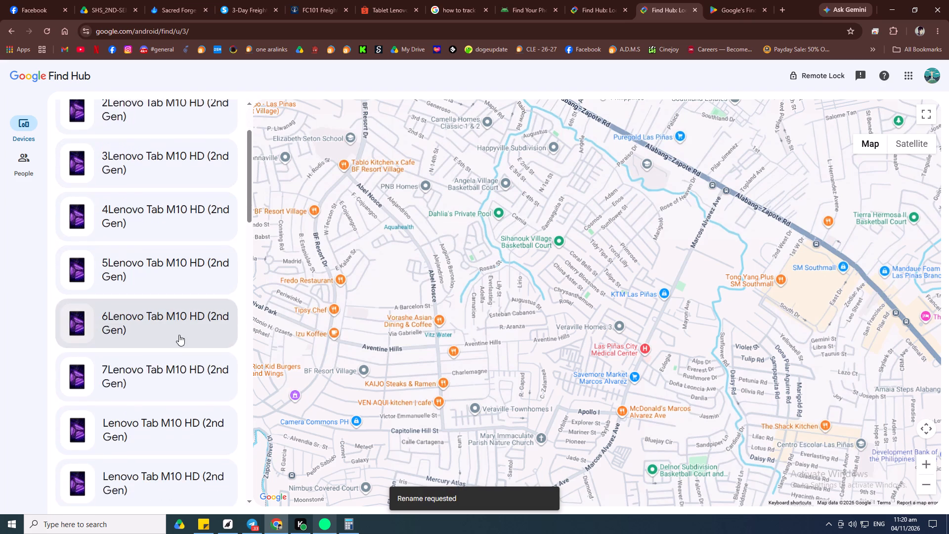
scroll(177, 342, down, 2)
click(158, 385)
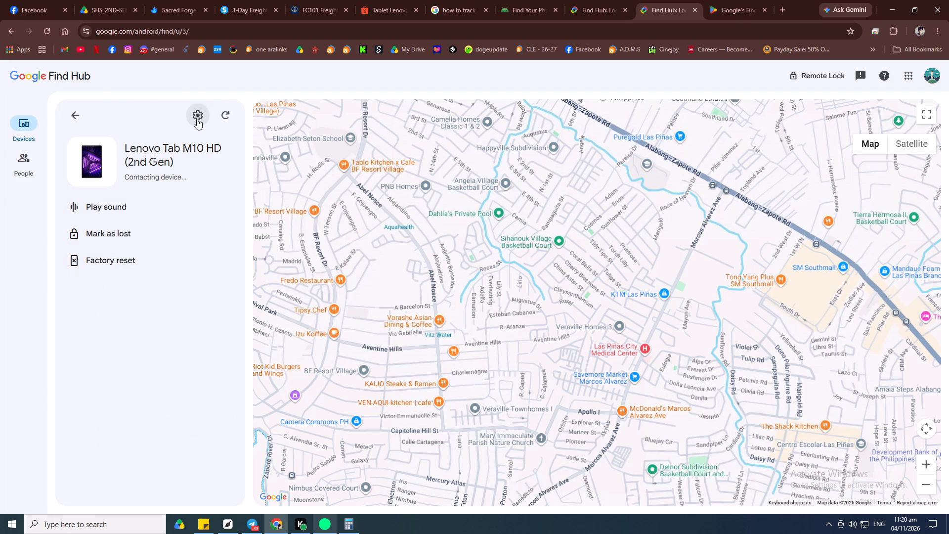
click(197, 119)
click(72, 231)
key(8)
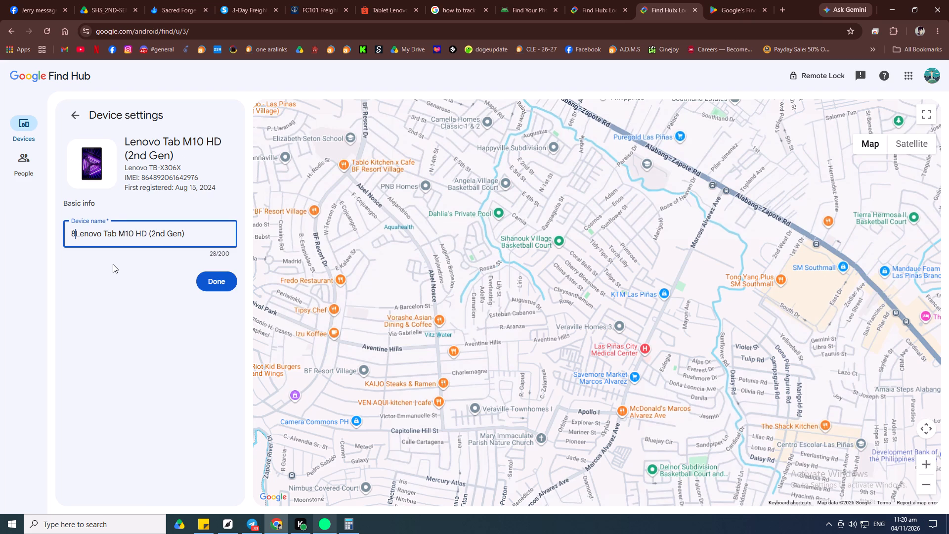
key(BackSpace)
key(9)
click(189, 275)
click(213, 282)
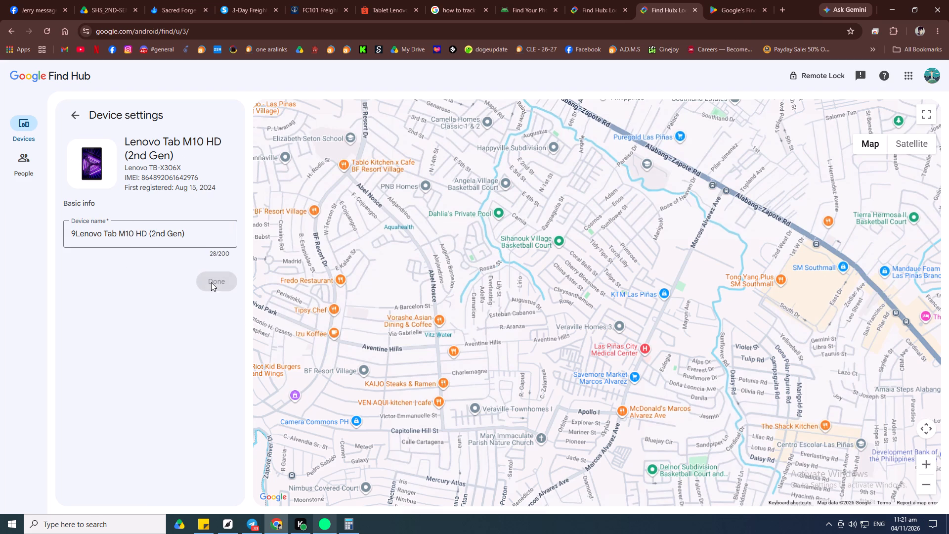
double_click(75, 120)
Open the tenth tablet in the list, rename it "10Lenovo Tab M10 HD (2nd Gen)" and return to the device list.
scroll(185, 410, down, 3)
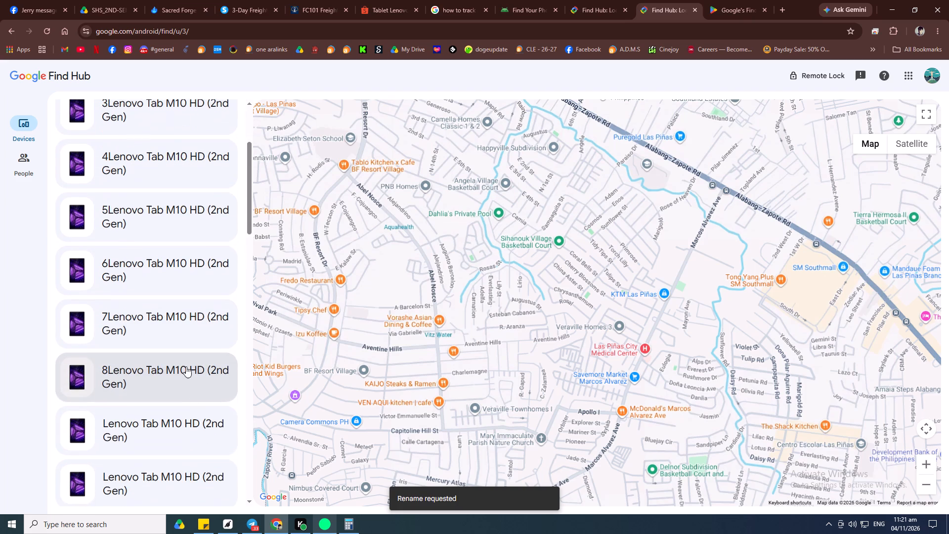
scroll(159, 438, down, 2)
click(168, 391)
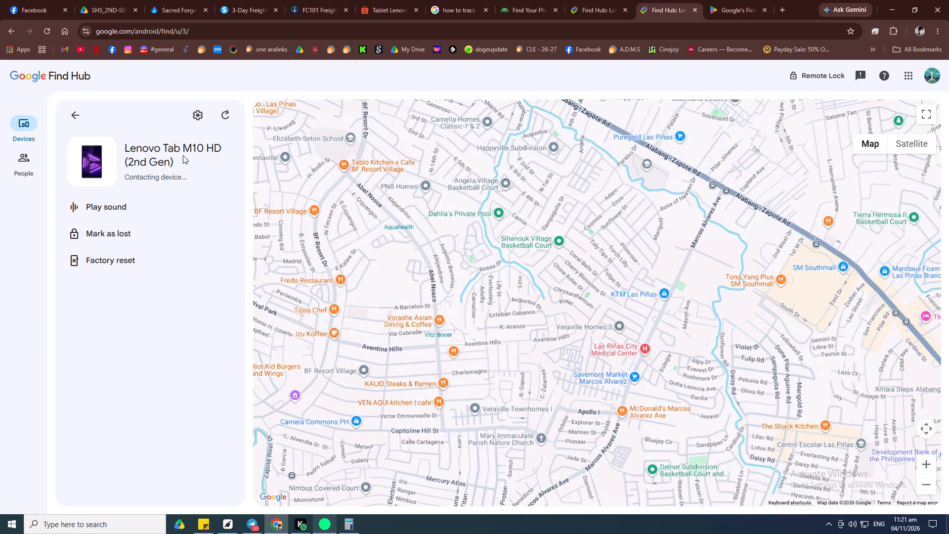
click(201, 118)
click(72, 234)
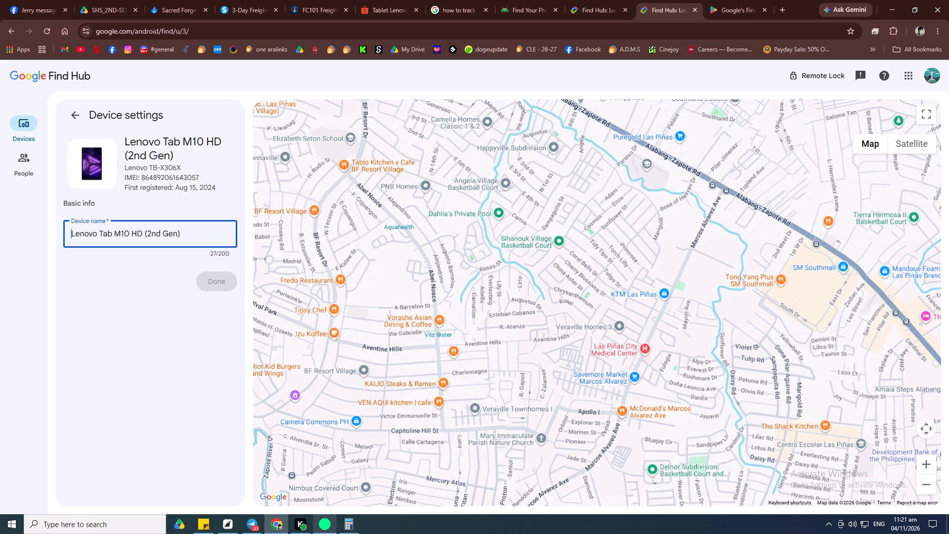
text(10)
click(219, 282)
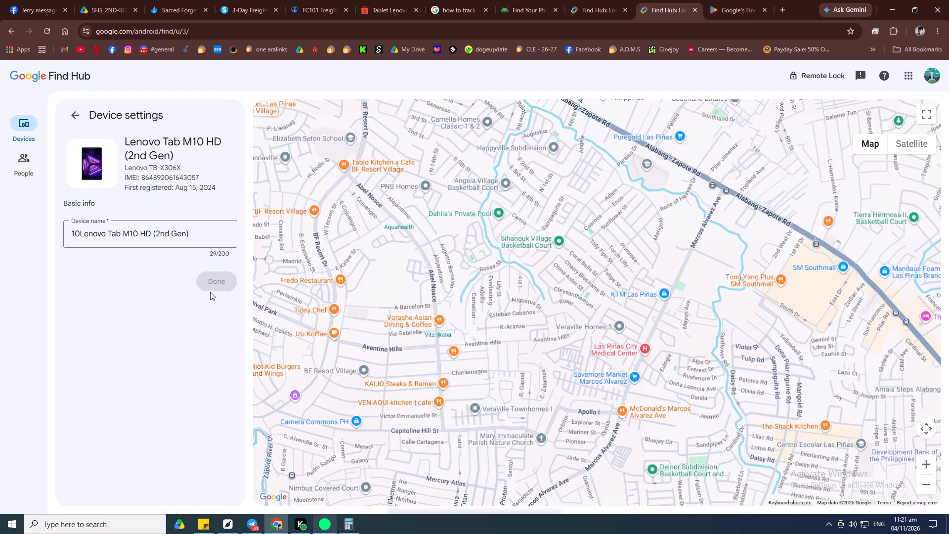
click(69, 118)
click(69, 119)
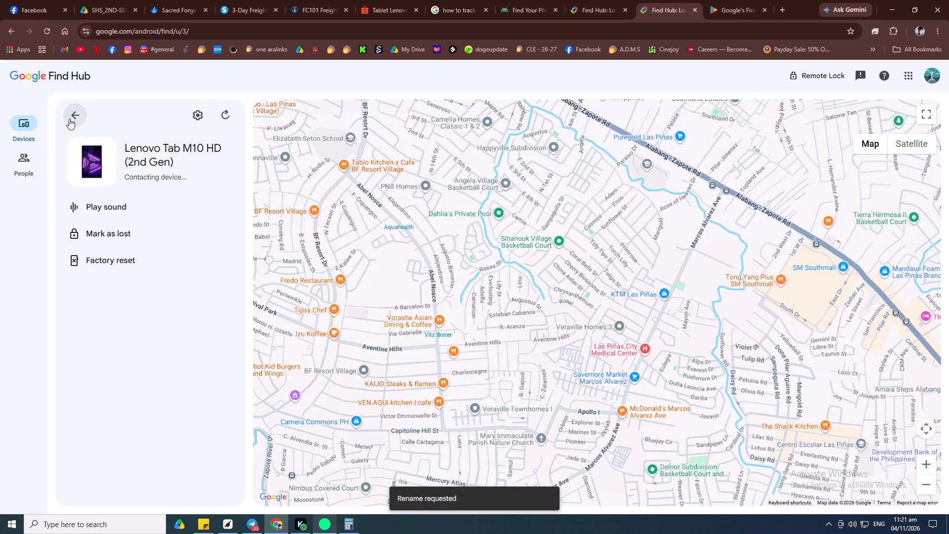
Open the eleventh tablet in the list and rename it "11Lenovo Tab M10 HD (2nd Gen)" in its device settings.
scroll(188, 373, down, 5)
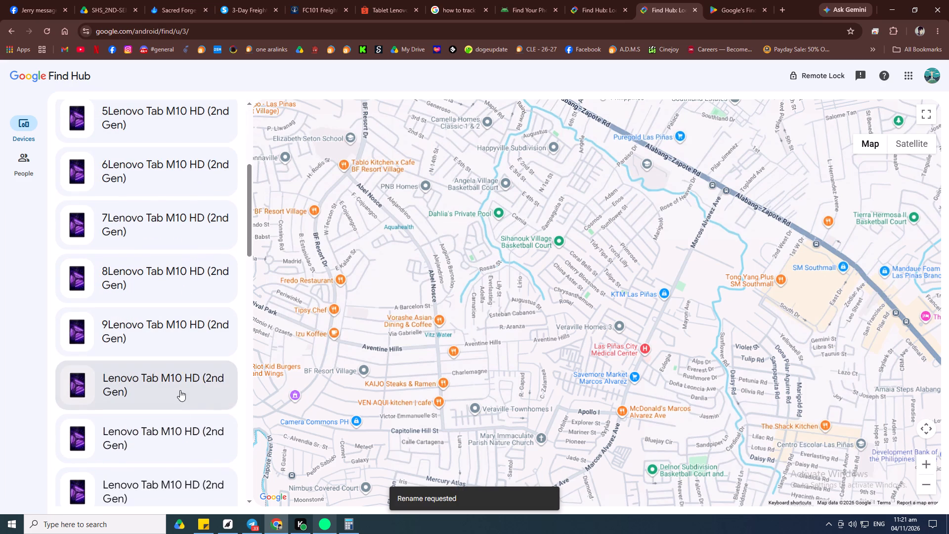
click(169, 420)
click(199, 113)
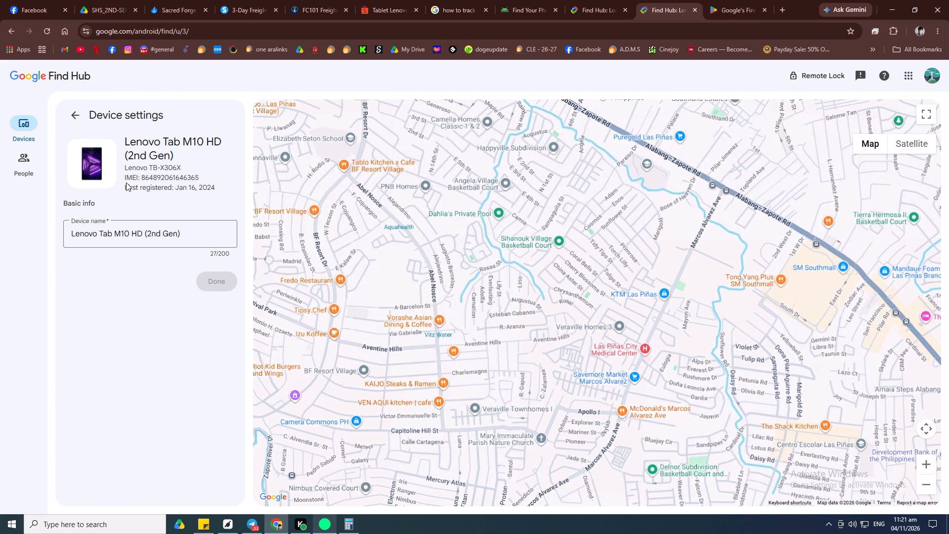
click(72, 233)
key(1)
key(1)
click(216, 282)
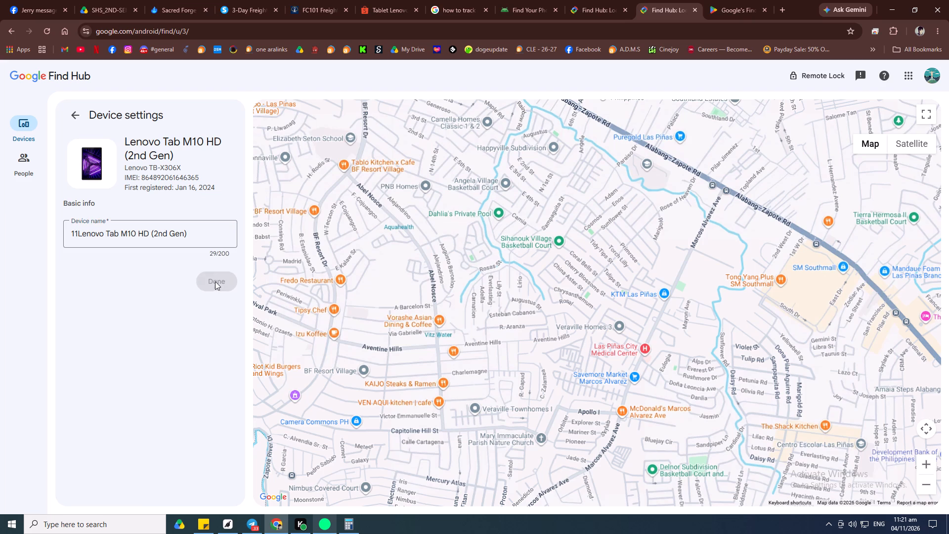
click(22, 0)
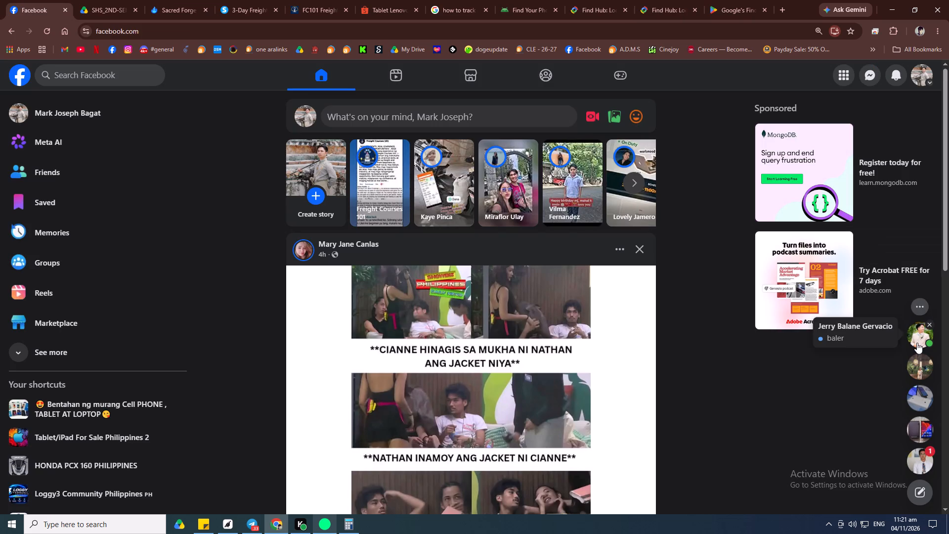
click(917, 343)
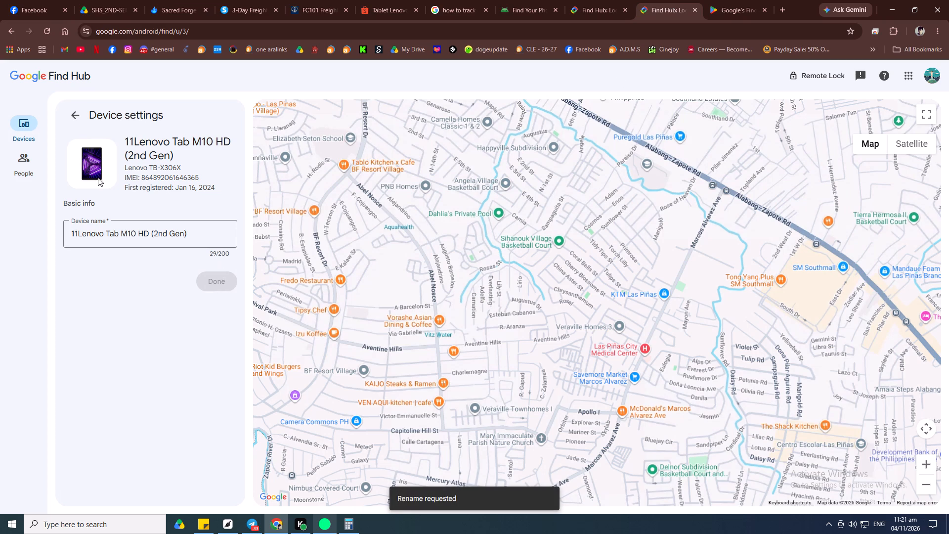
click(66, 113)
click(66, 113)
scroll(187, 394, down, 7)
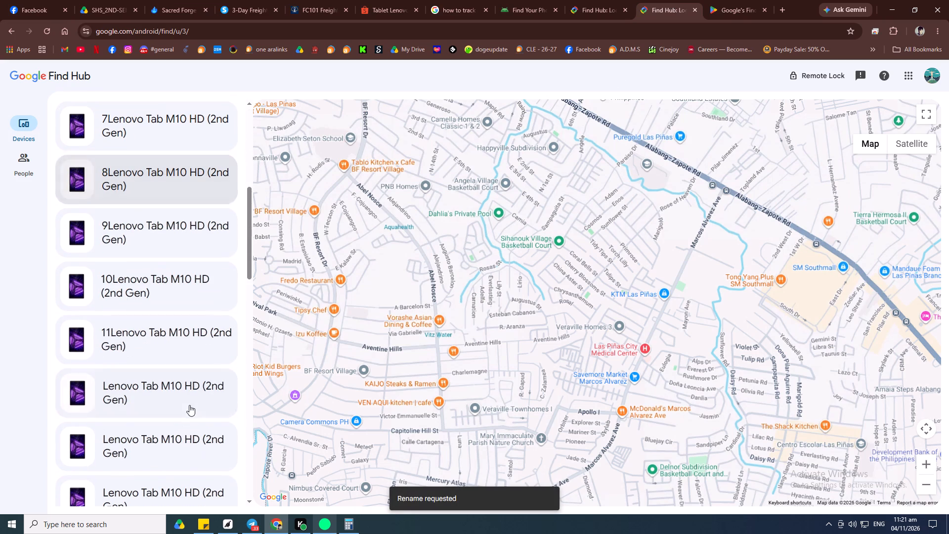
click(153, 404)
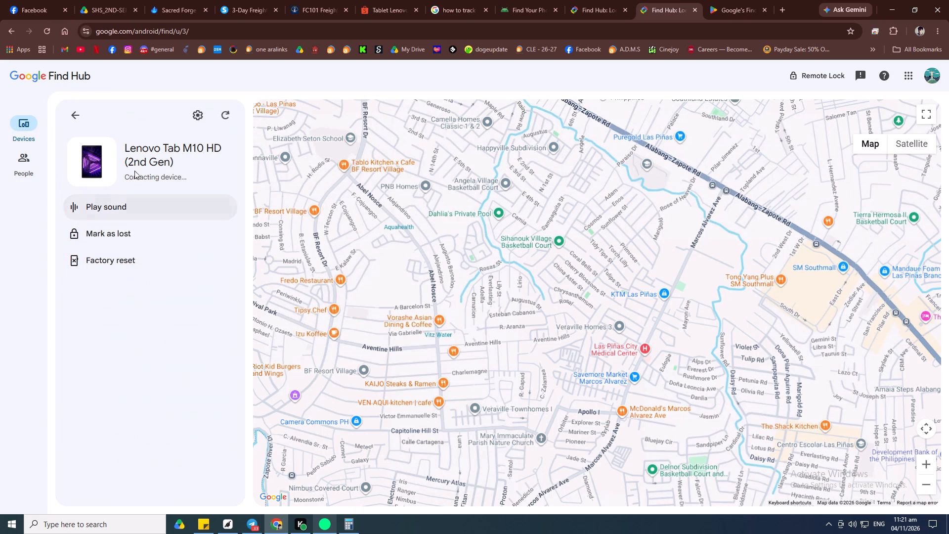
click(196, 117)
click(69, 234)
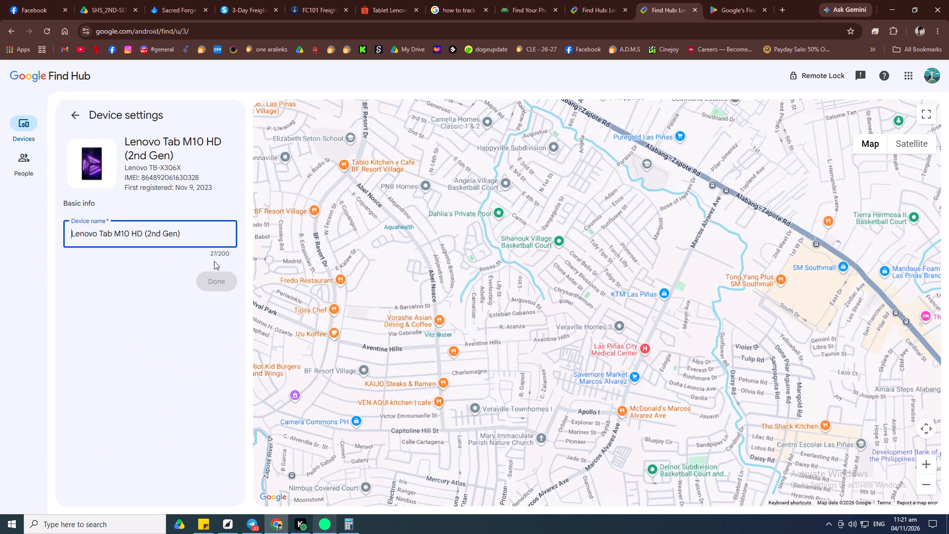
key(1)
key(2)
click(209, 286)
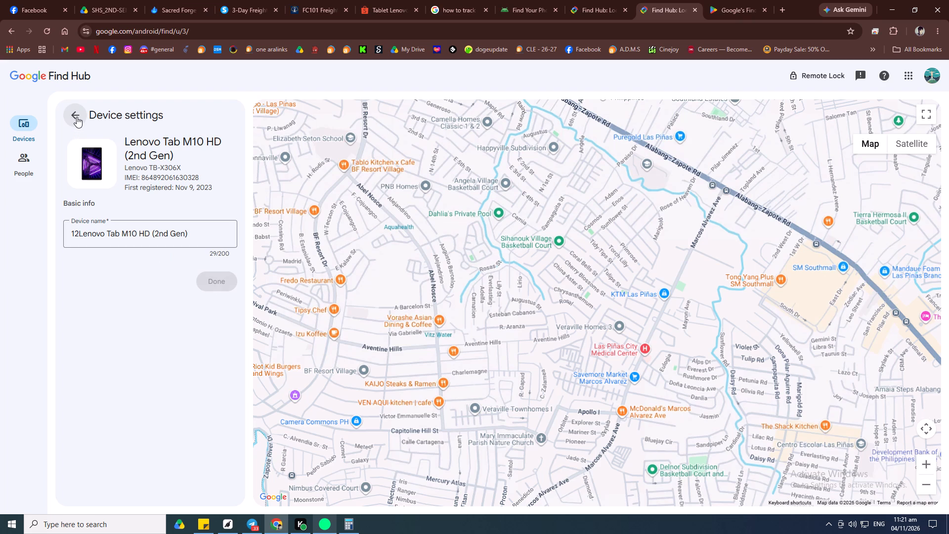
click(77, 117)
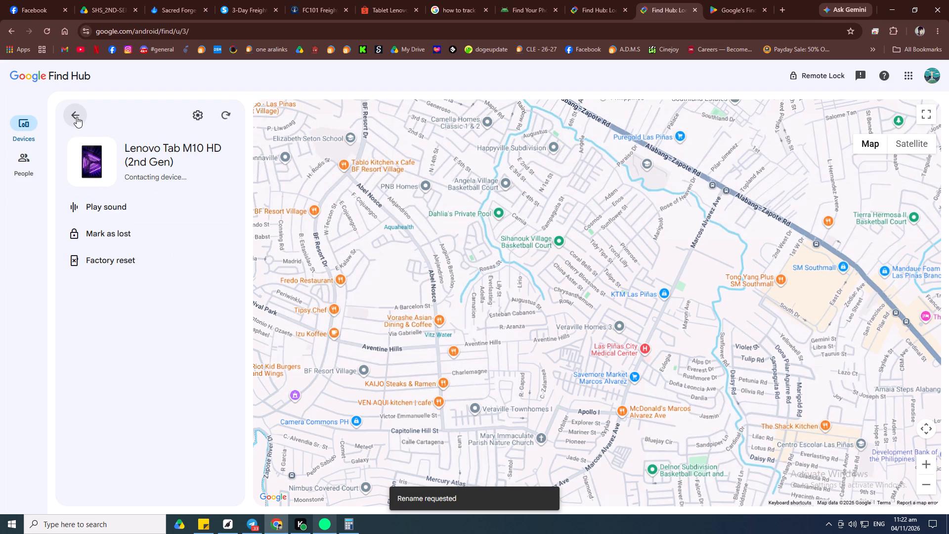
click(77, 117)
Open the thirteenth tablet in the list, rename it "13Lenovo Tab M10 HD (2nd Gen)" and return to the device list.
scroll(184, 377, down, 7)
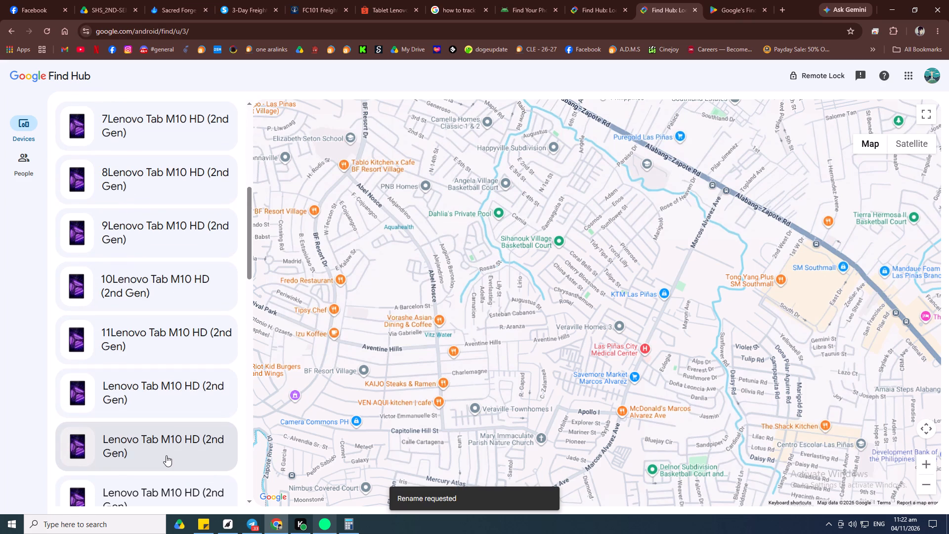
click(165, 455)
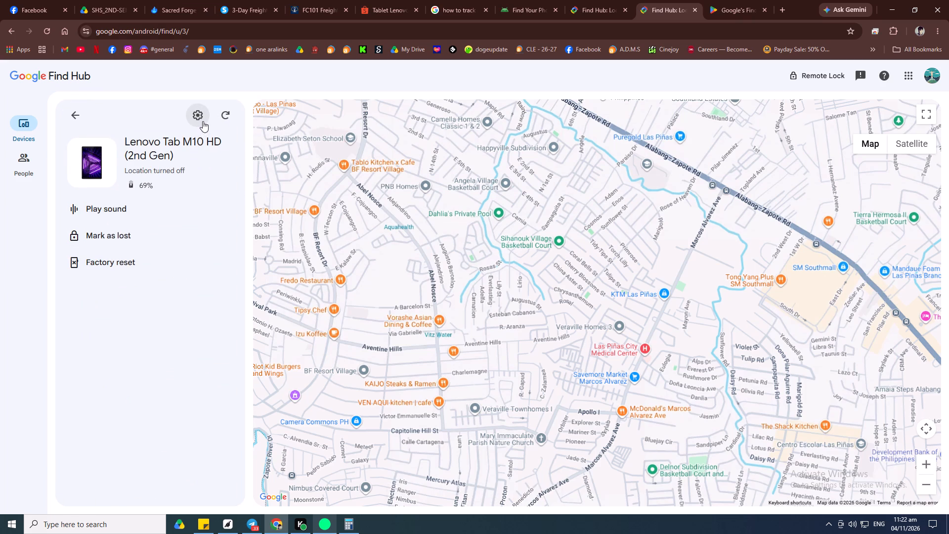
click(203, 121)
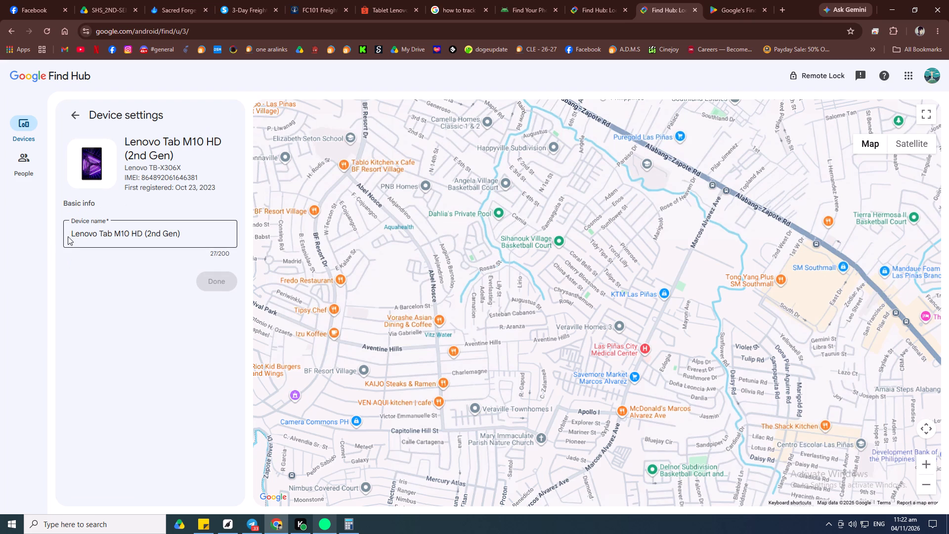
click(74, 231)
key(Left)
key(Left)
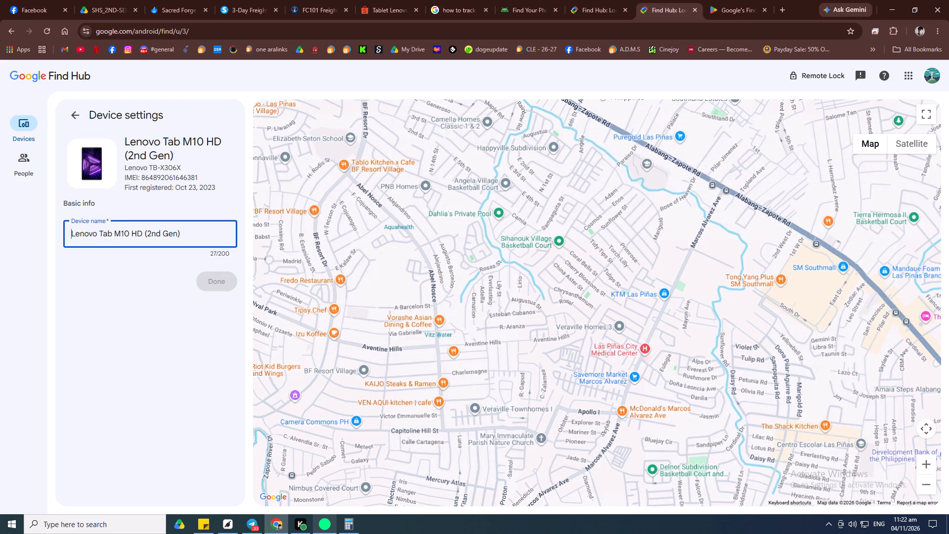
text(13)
click(215, 280)
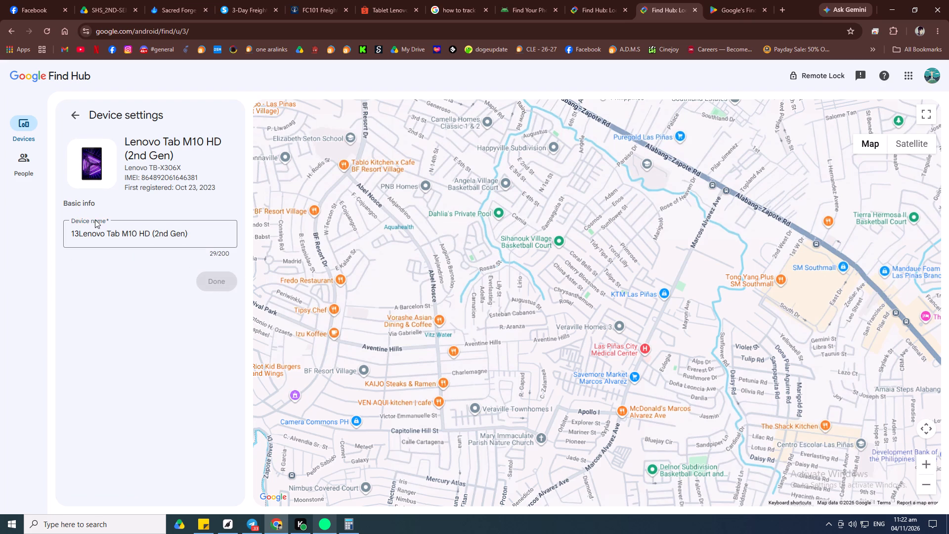
click(79, 125)
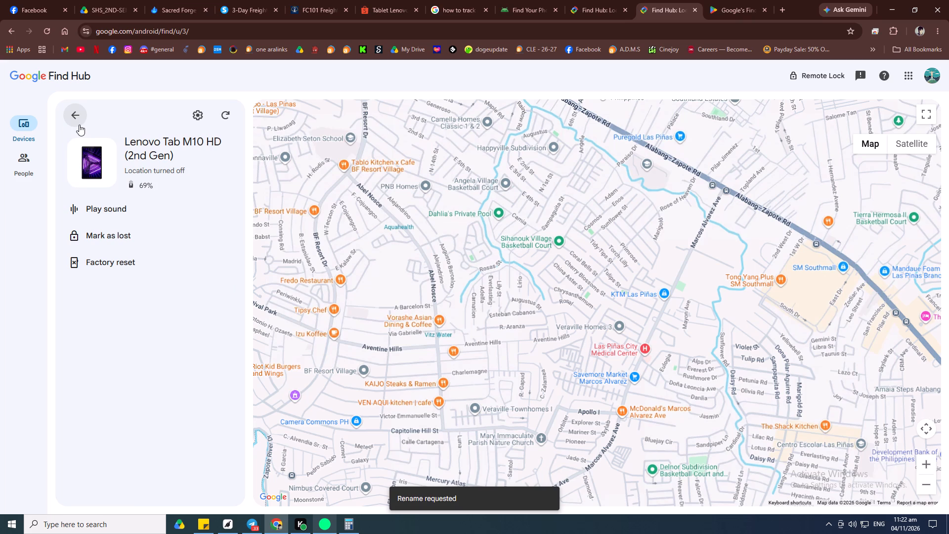
click(79, 125)
Open the fourteenth tablet in the list, rename it "14Lenovo Tab M10 HD (2nd Gen)" and return to the device list.
scroll(167, 346, down, 6)
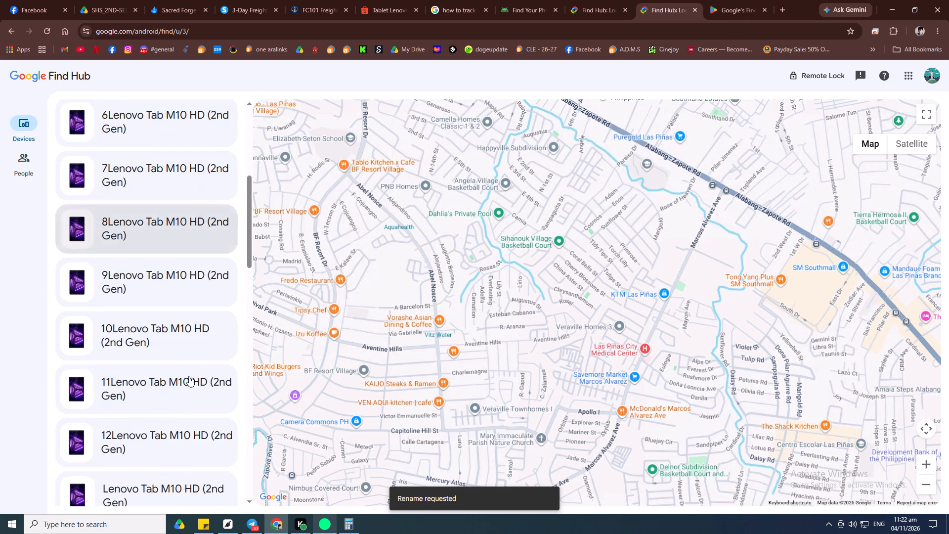
scroll(193, 368, down, 4)
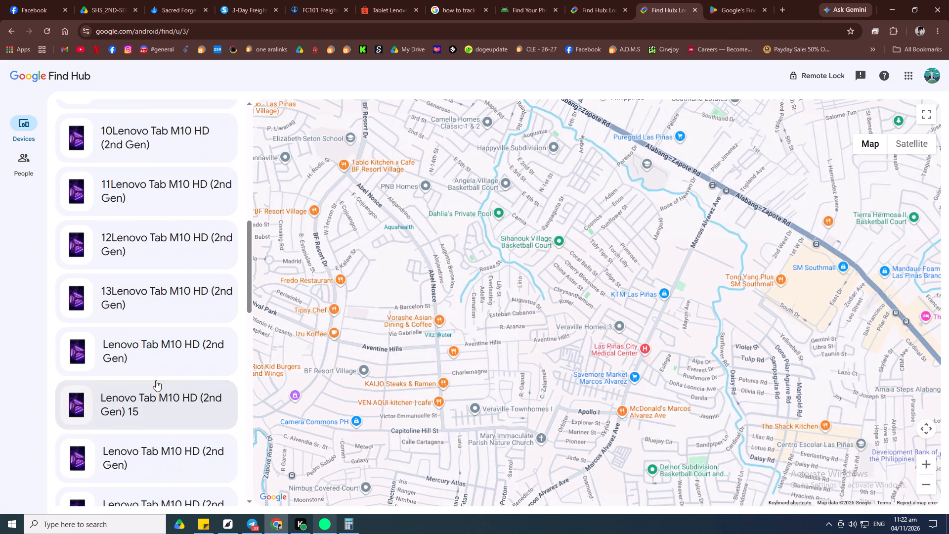
click(169, 367)
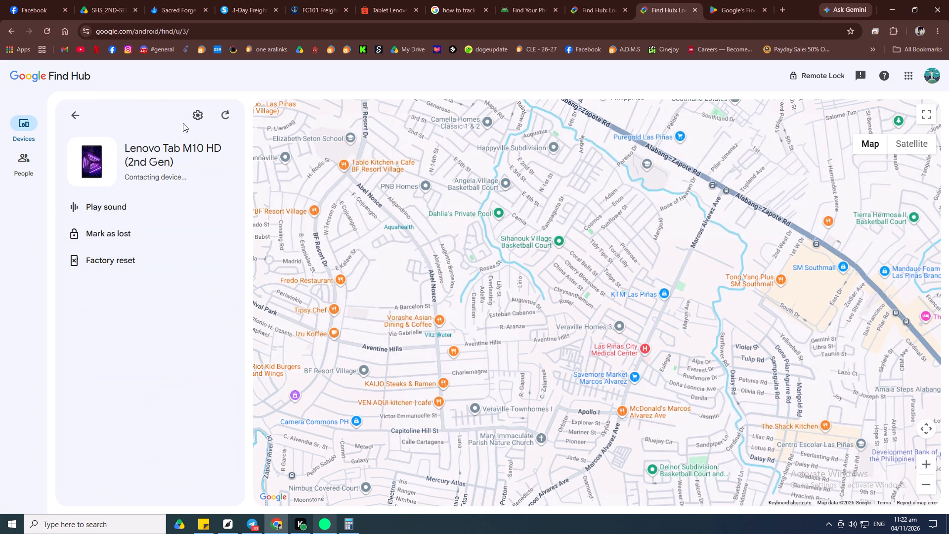
click(201, 115)
click(71, 233)
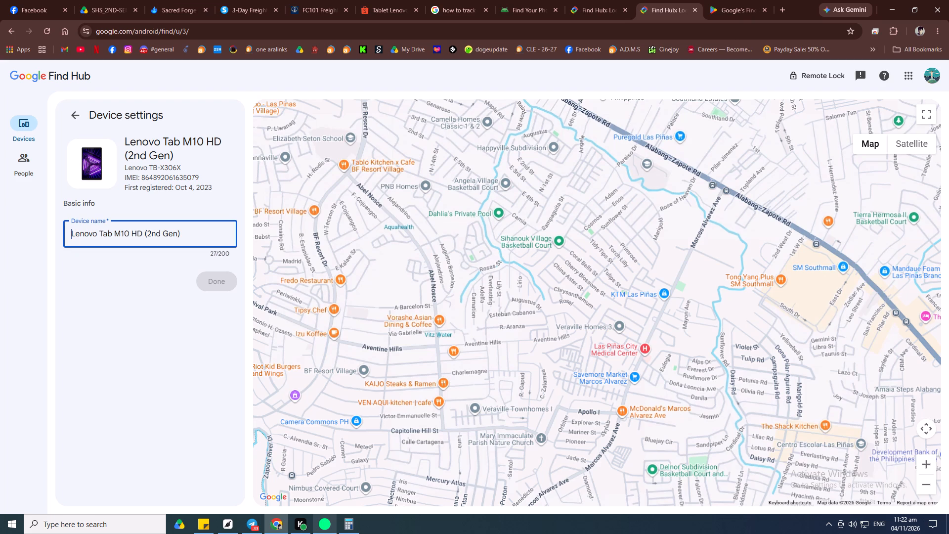
key(1)
key(4)
click(211, 286)
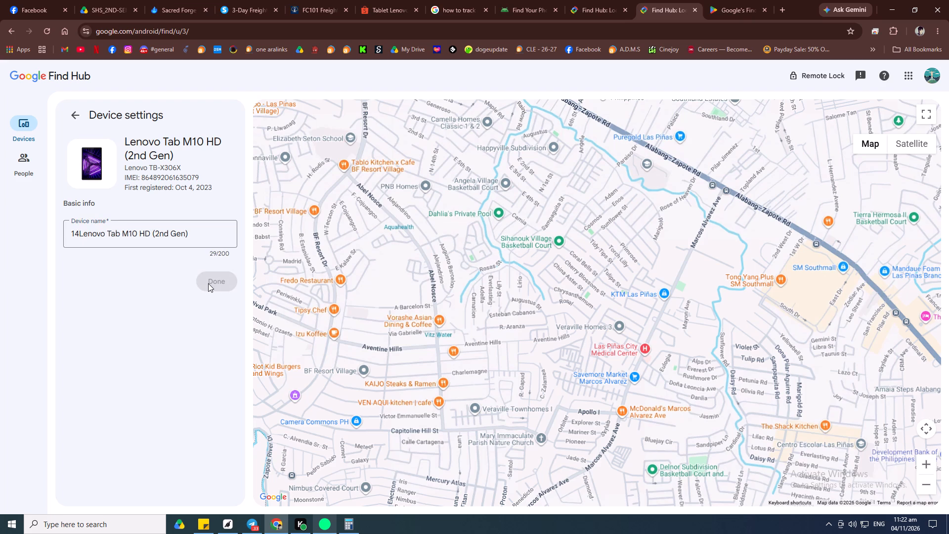
click(75, 120)
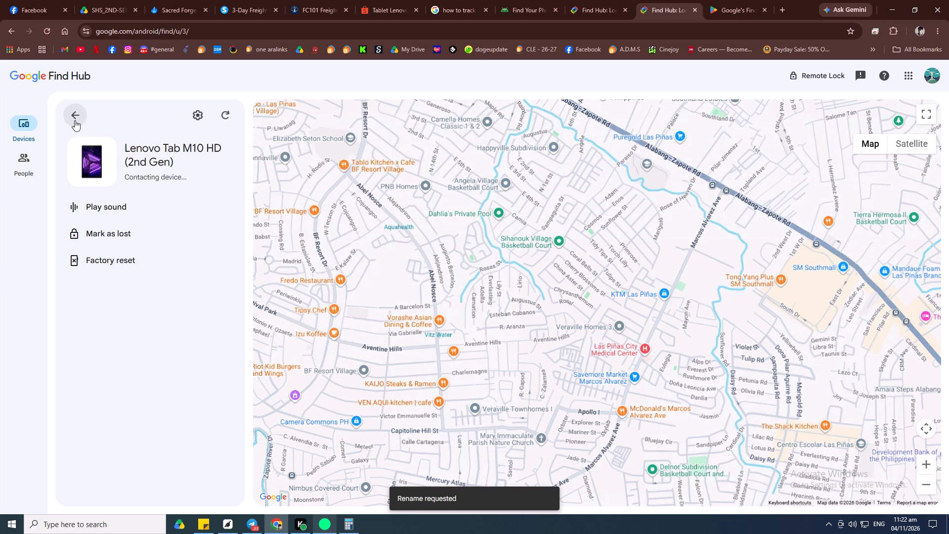
click(75, 120)
Open the fifteenth tablet, rename it "15Lenovo Tab M10 HD (2nd Gen) 15" and return to its device page.
scroll(152, 372, down, 9)
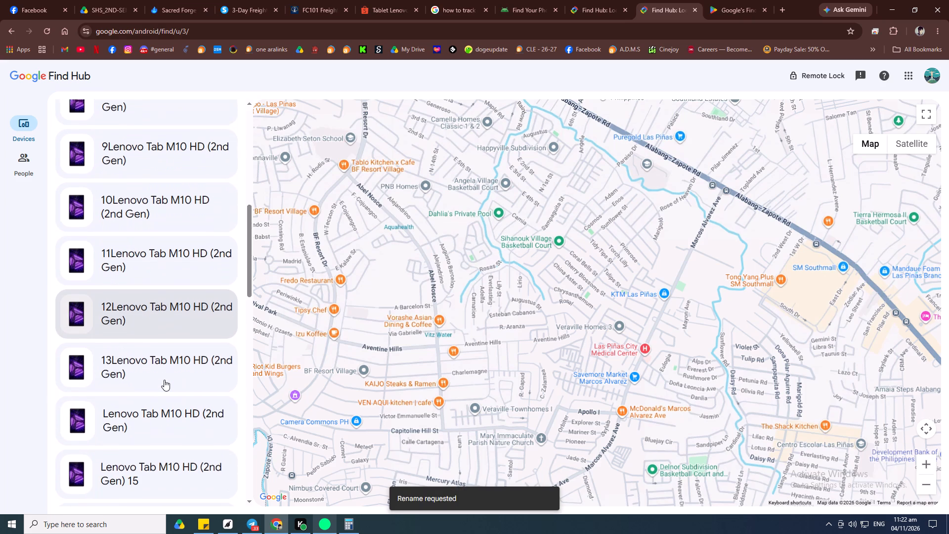
click(165, 466)
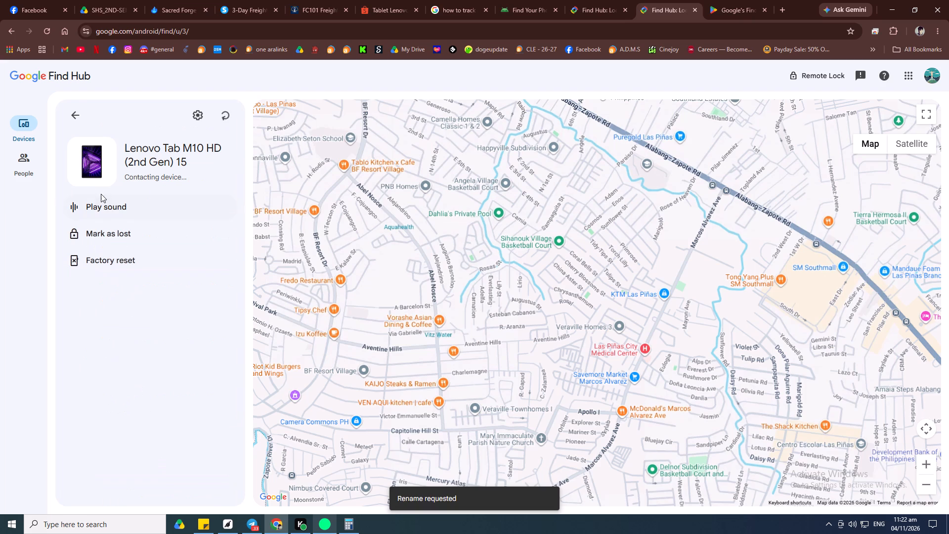
click(203, 114)
click(75, 230)
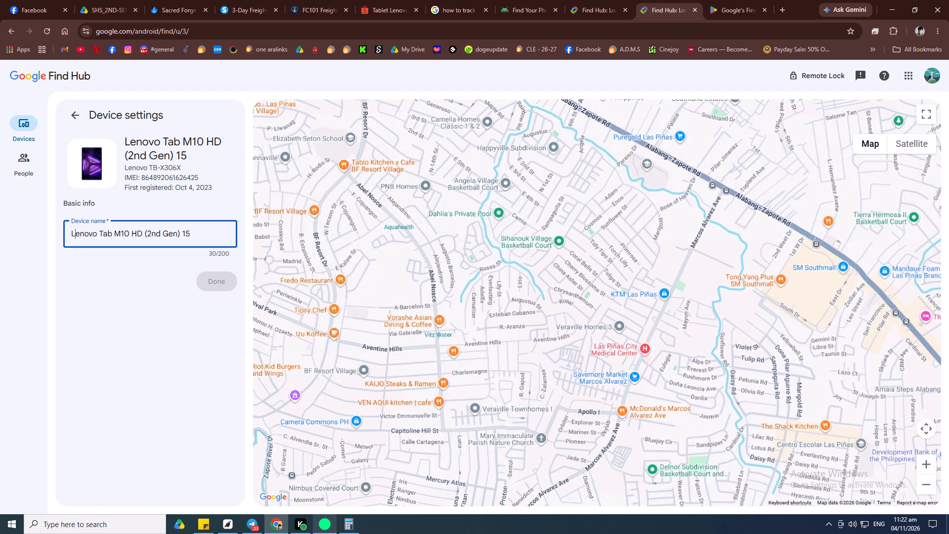
click(74, 230)
key(Left)
key(Left)
text(15)
click(221, 281)
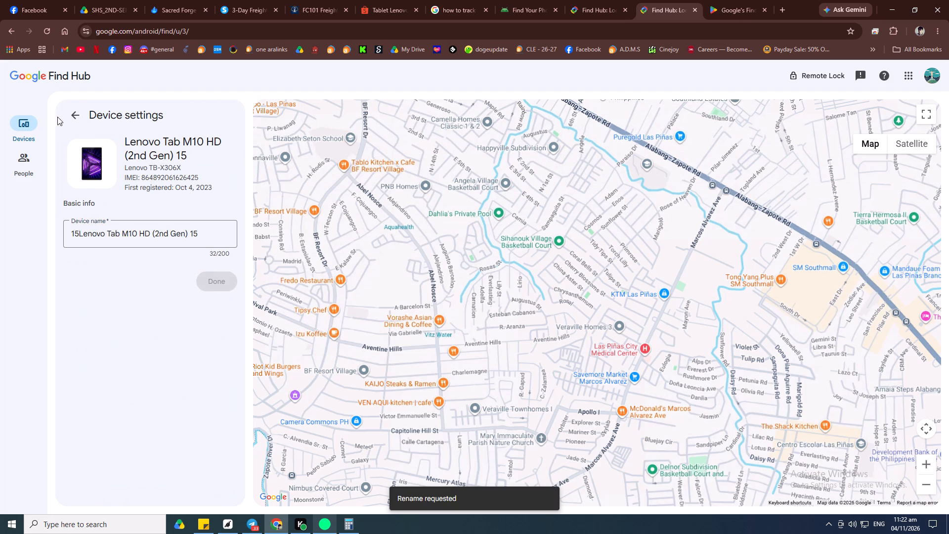
click(78, 115)
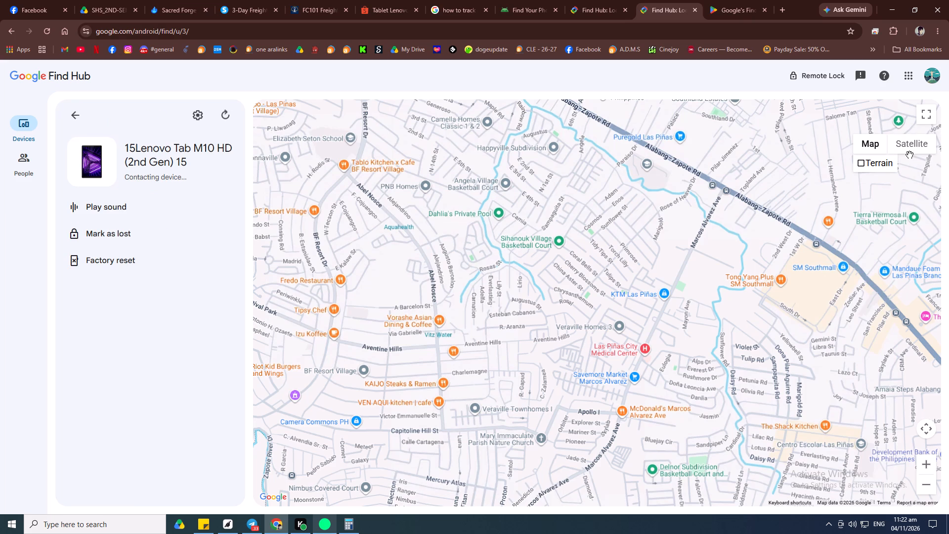
Switch the map to satellite view, look at it in full screen, and return to the device list.
click(880, 151)
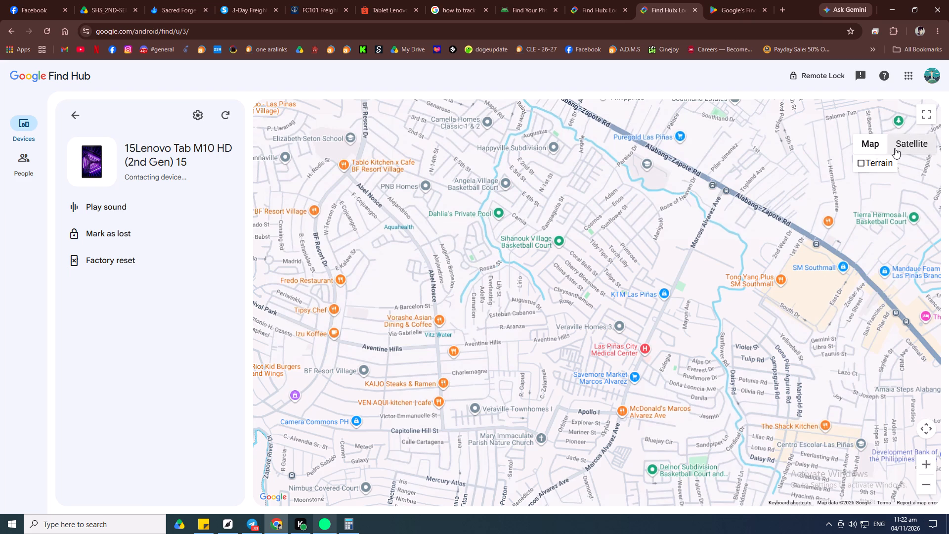
click(895, 148)
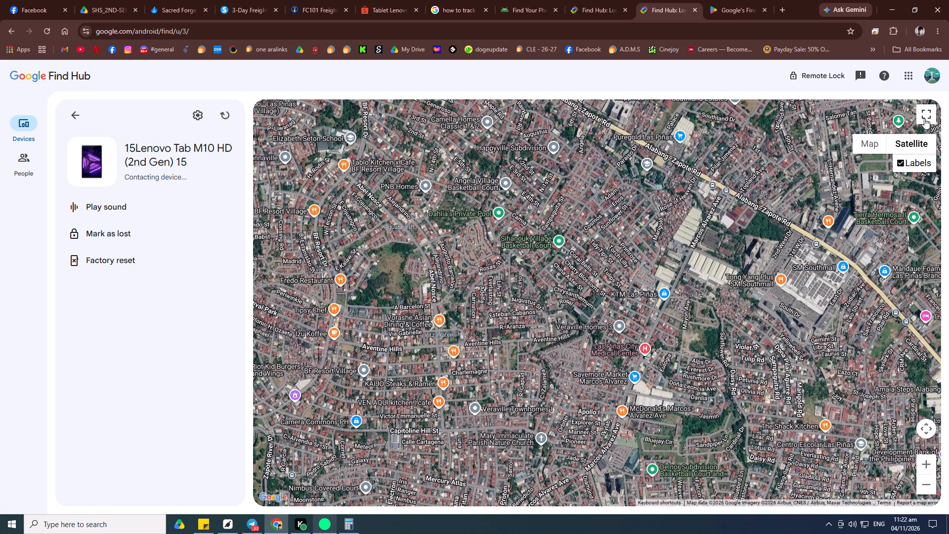
click(924, 118)
click(930, 18)
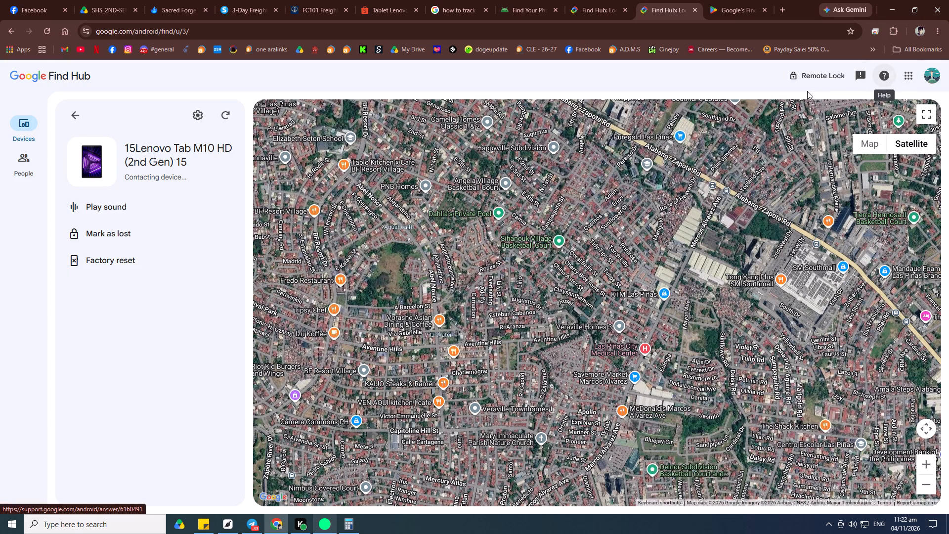
click(72, 120)
scroll(195, 318, down, 2)
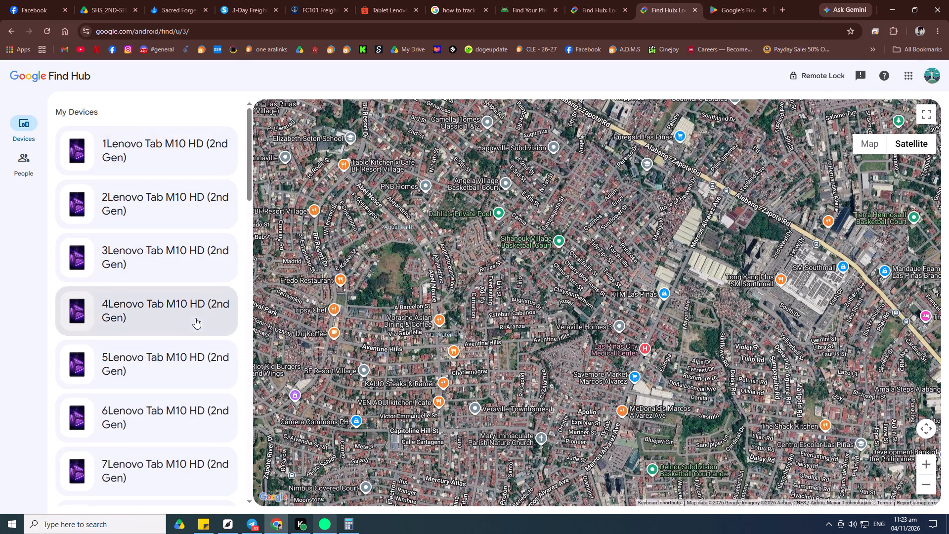
Open the sixteenth tablet in the list, rename it "16Lenovo Tab M10 HD (2nd Gen)" and return to the device list.
scroll(195, 318, down, 10)
click(171, 365)
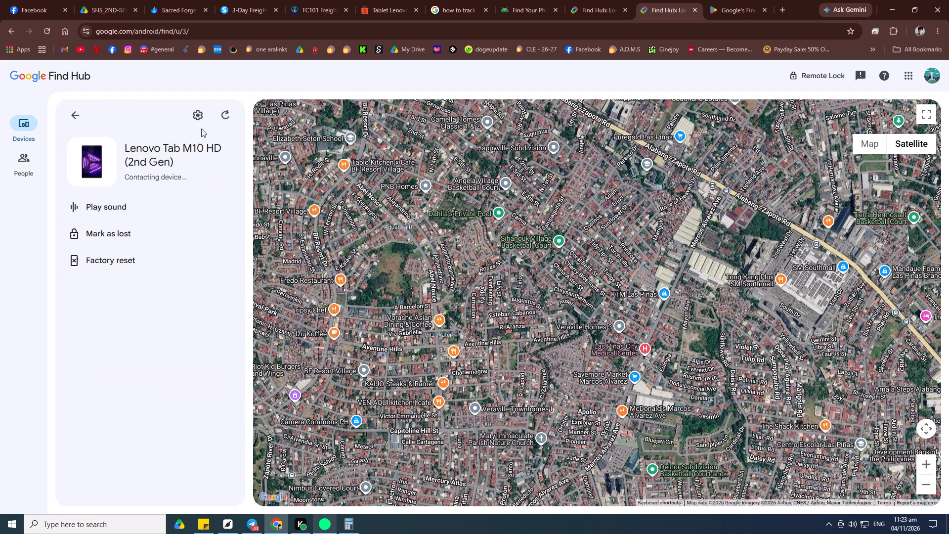
click(202, 127)
click(202, 117)
click(74, 236)
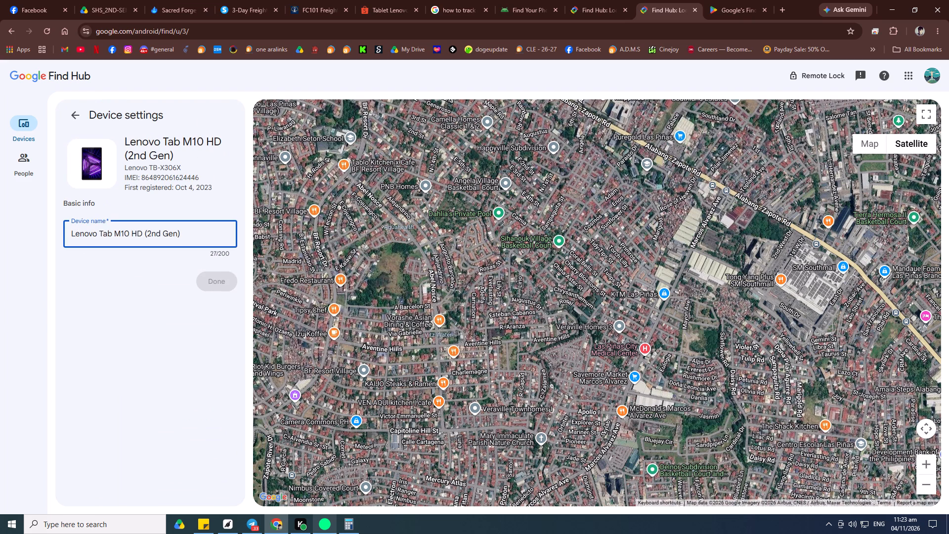
key(Left)
key(Left)
text(16)
click(221, 280)
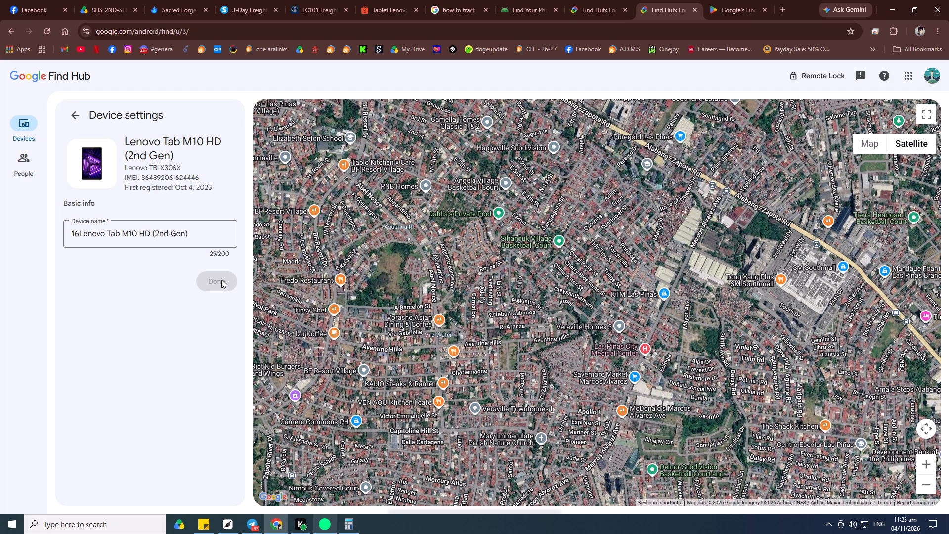
click(73, 107)
click(73, 107)
Open the seventeenth tablet in the list, rename it "17Lenovo Tab M10 HD (2nd Gen)" and return to the device list.
scroll(181, 379, down, 10)
scroll(161, 441, down, 1)
click(163, 448)
click(193, 111)
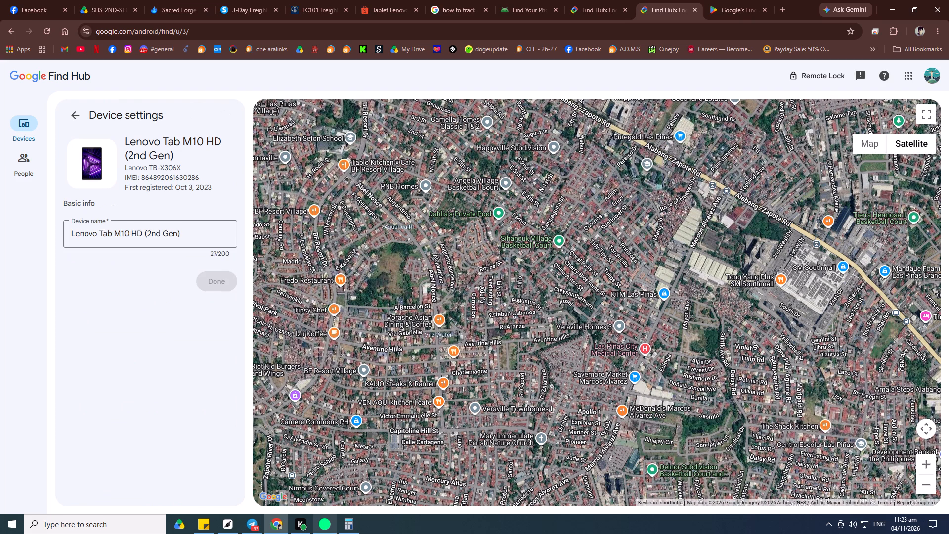
click(70, 234)
text(17)
click(223, 279)
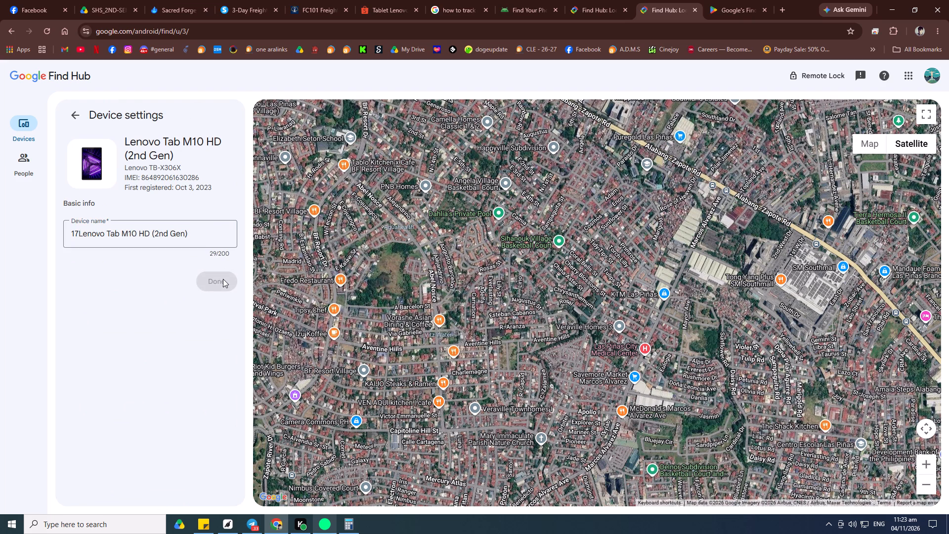
double_click(66, 110)
Open the eighteenth tablet in the list, rename it "18Lenovo Tab M10 HD (2nd Gen)" and return to the device list.
scroll(177, 336, down, 13)
click(147, 408)
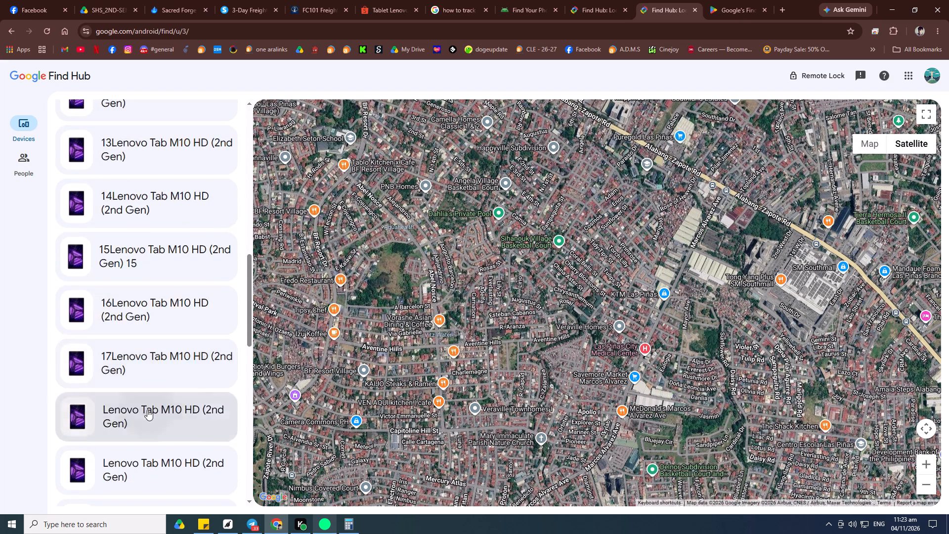
click(195, 111)
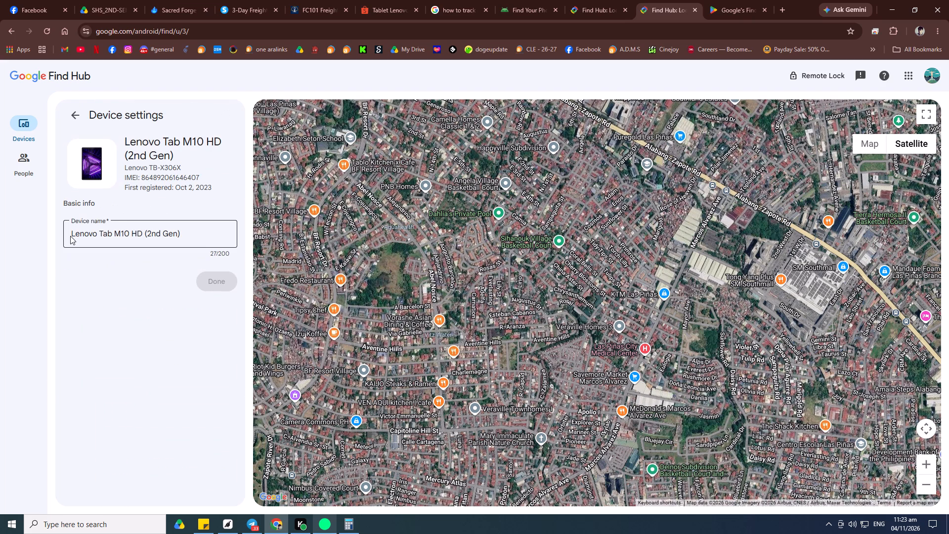
click(70, 236)
key(1)
key(8)
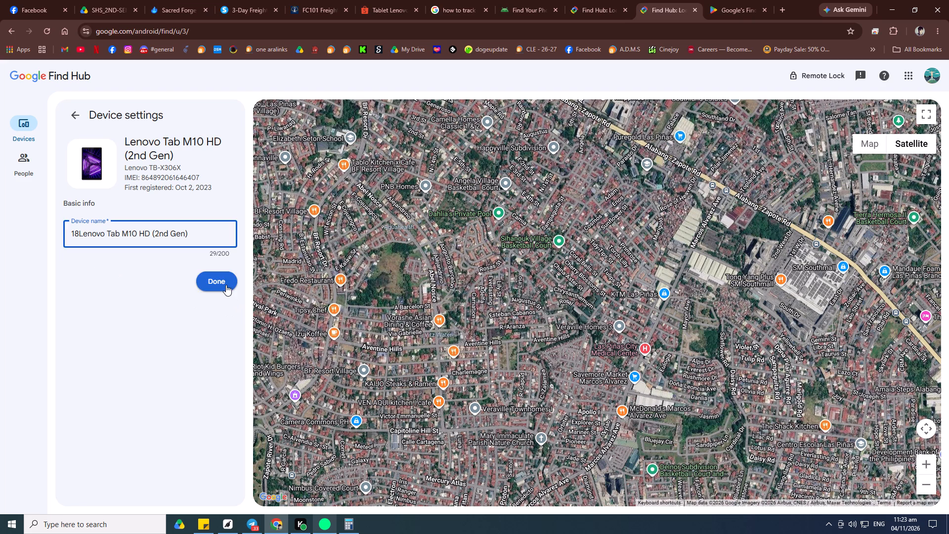
click(226, 285)
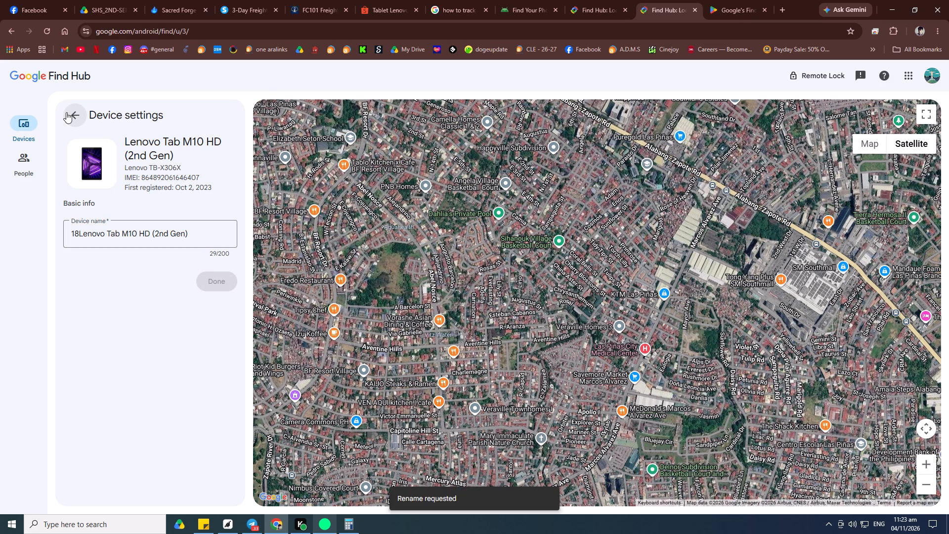
click(66, 112)
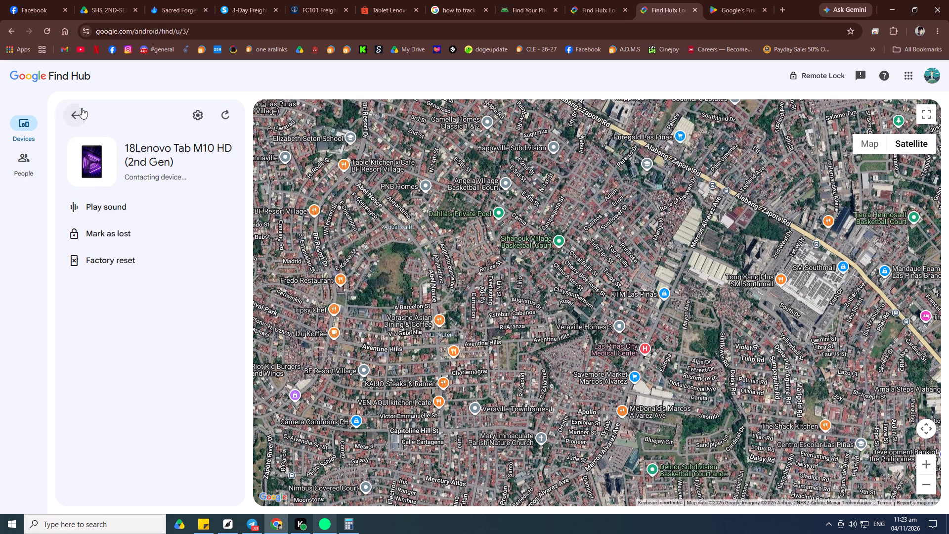
click(75, 109)
Open the nineteenth tablet in the list, rename it "19Lenovo Tab M10 HD (2nd Gen)" and return to the device list.
scroll(179, 334, down, 8)
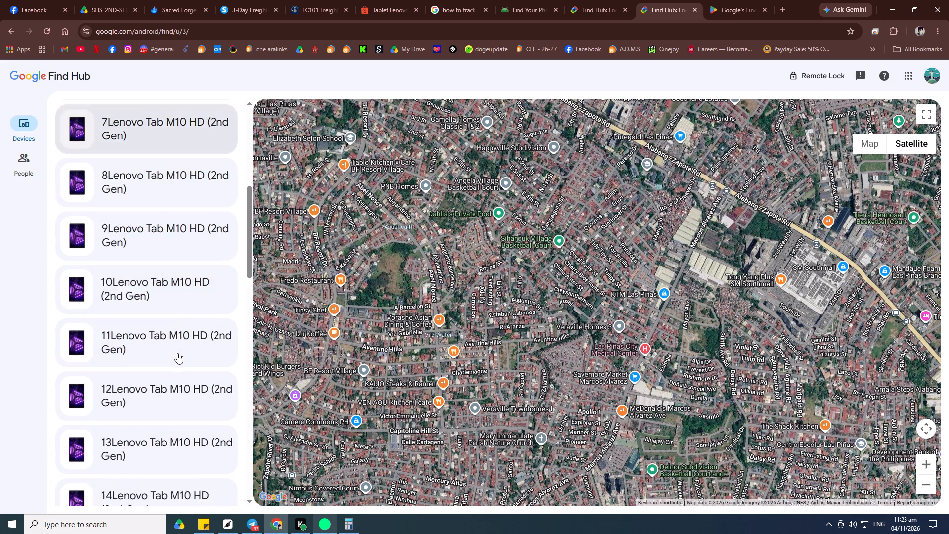
scroll(177, 353, down, 12)
scroll(171, 181, up, 4)
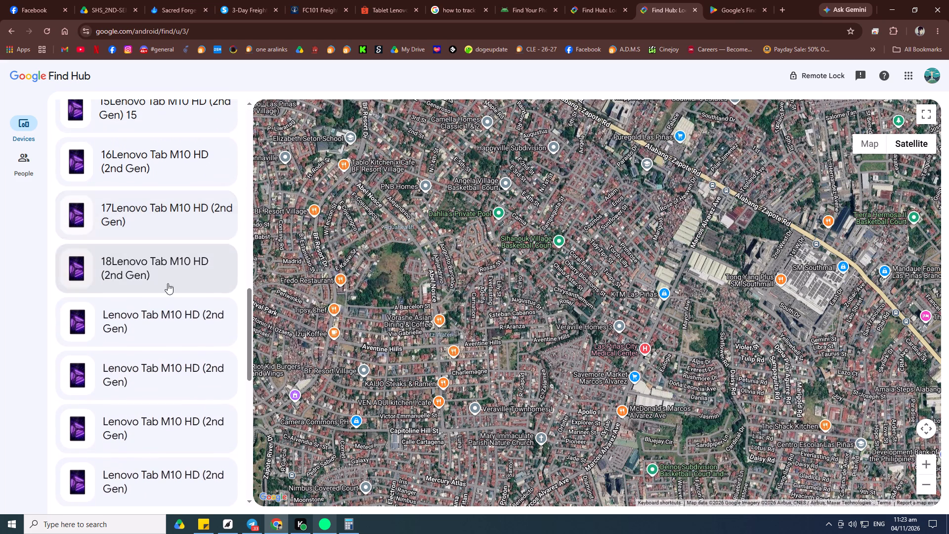
click(147, 344)
click(190, 129)
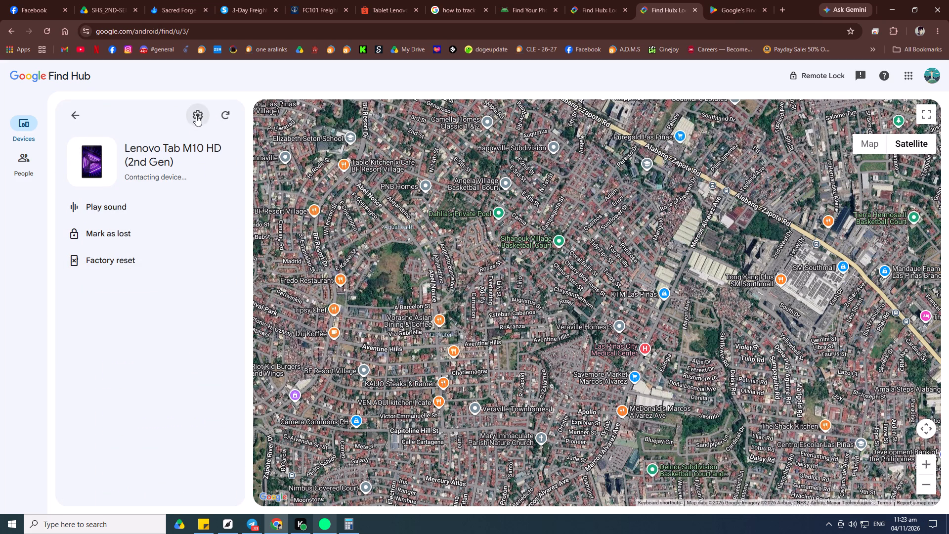
click(196, 115)
click(75, 228)
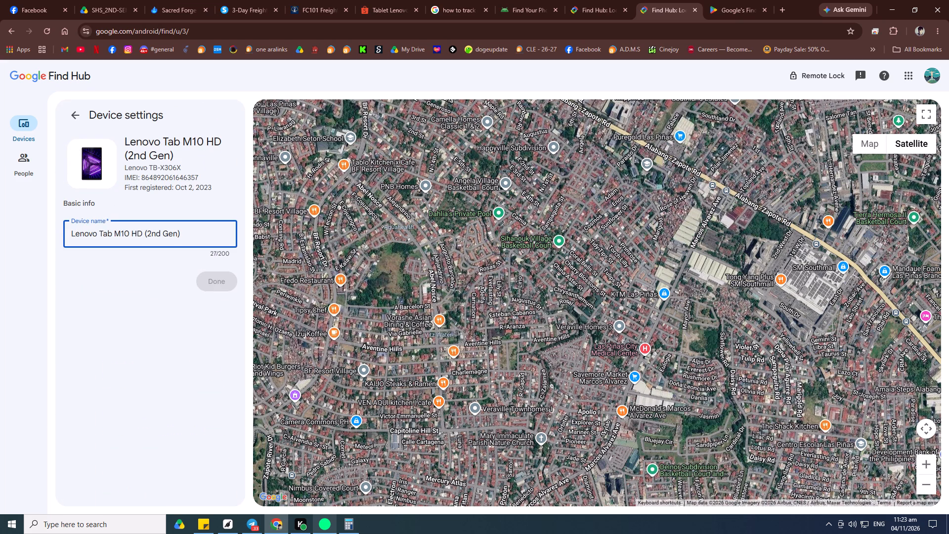
key(Left)
key(Left)
text(19)
click(229, 286)
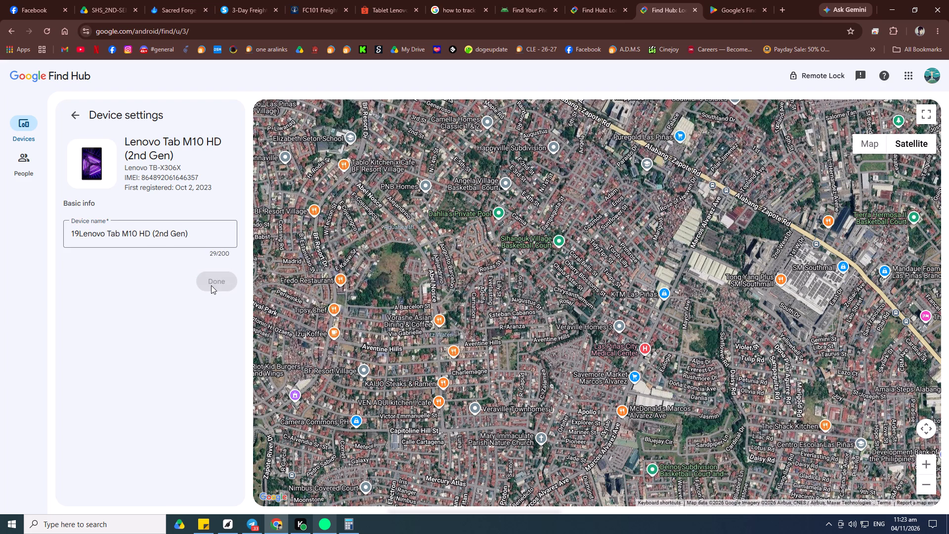
click(76, 117)
click(76, 117)
Open the twentieth tablet in the list, rename it "20Lenovo Tab M10 HD (2nd Gen)" and return to the device list.
scroll(151, 365, down, 14)
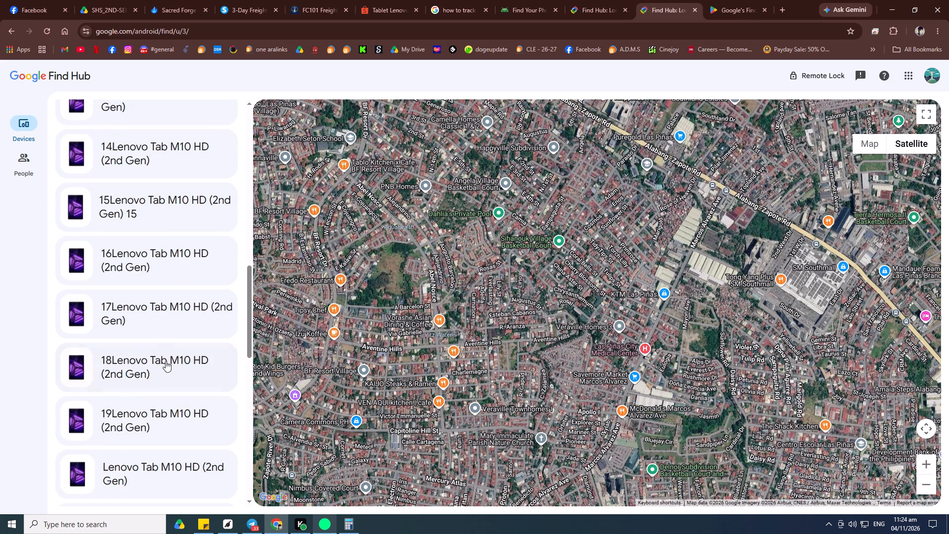
scroll(167, 374, down, 2)
click(165, 381)
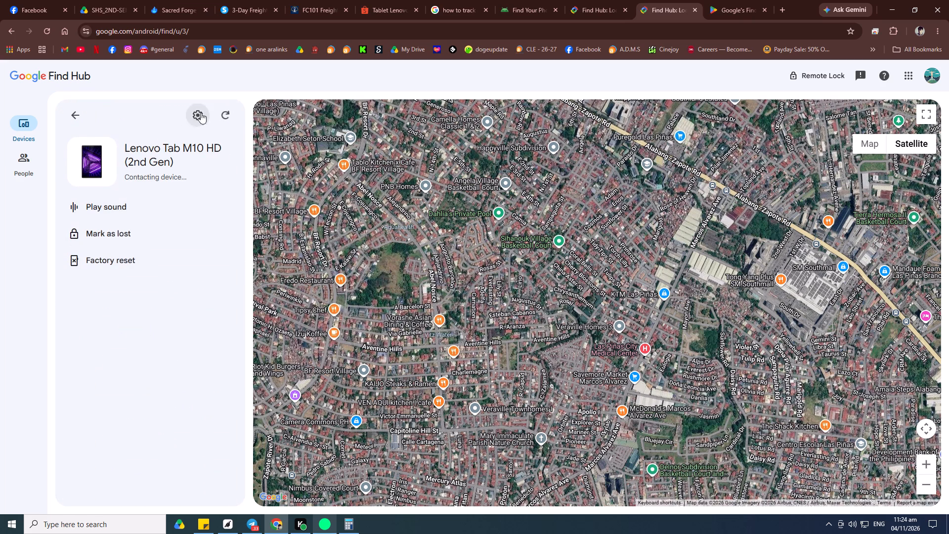
click(201, 113)
click(69, 233)
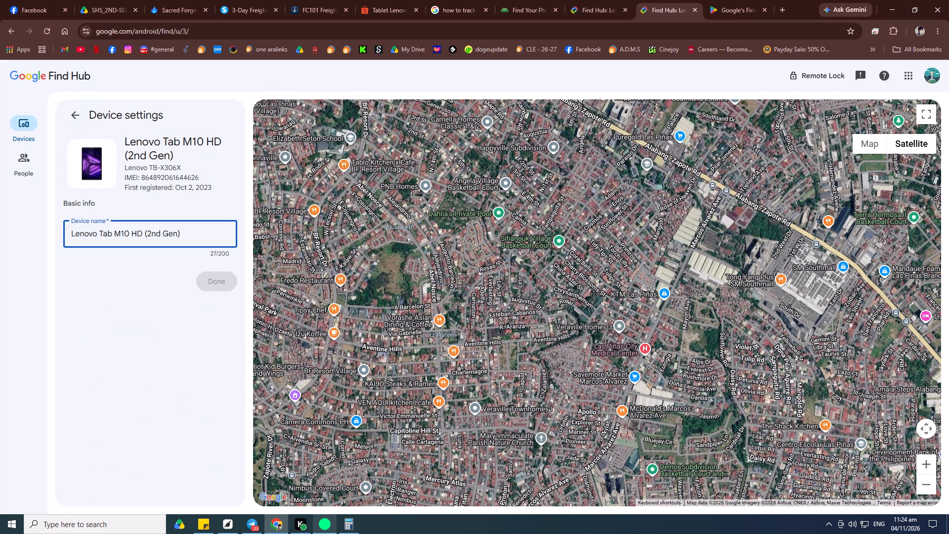
text(20)
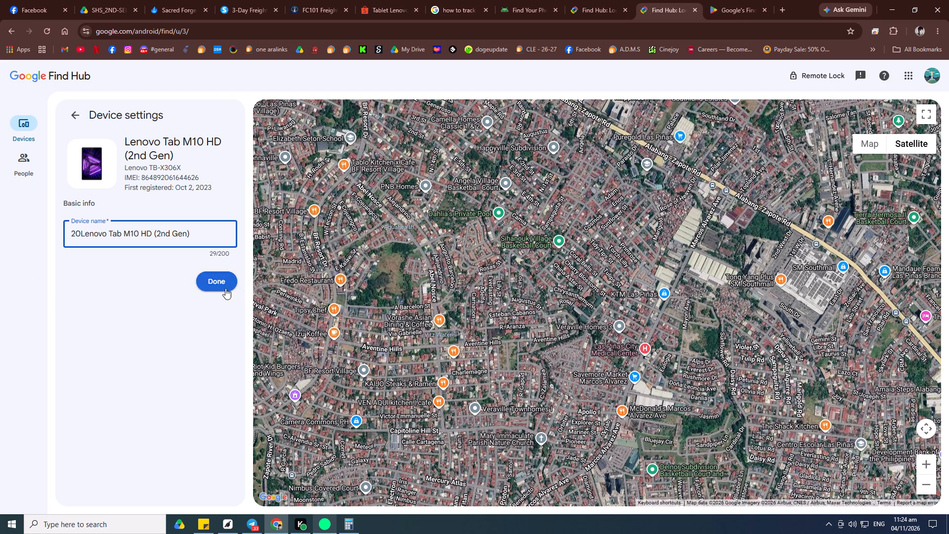
click(225, 288)
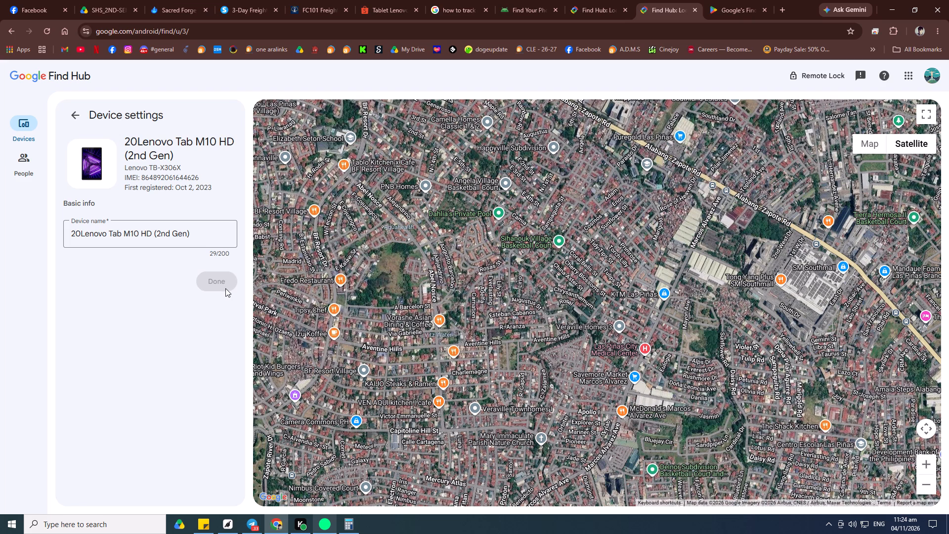
click(75, 123)
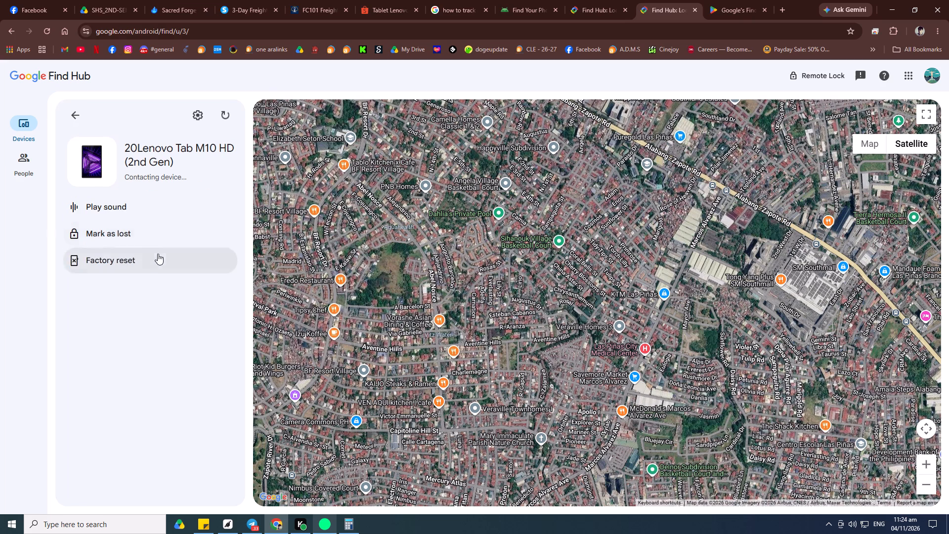
click(82, 120)
Open the twenty-first tablet in the list, rename it "21Lenovo Tab M10 HD (2nd Gen)" and return to the device list.
scroll(184, 256, down, 14)
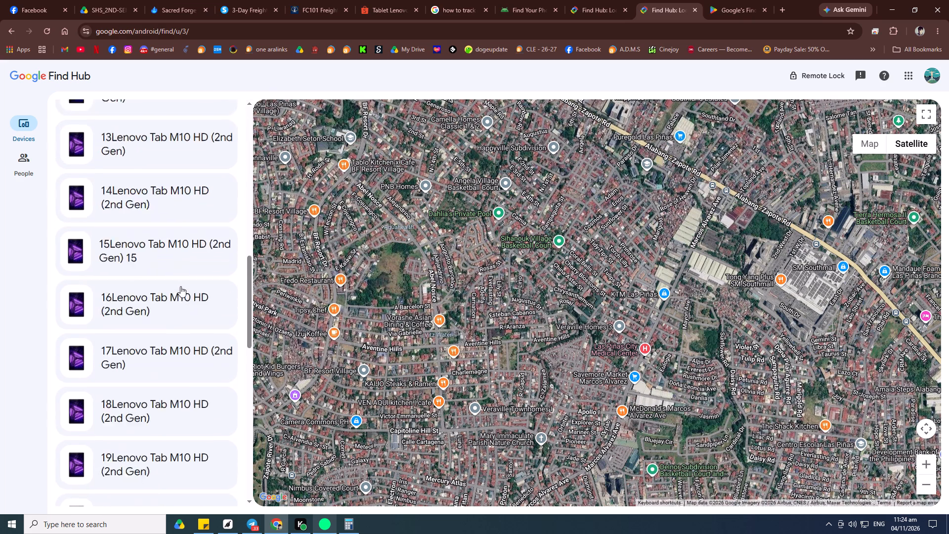
scroll(180, 286, down, 5)
click(174, 285)
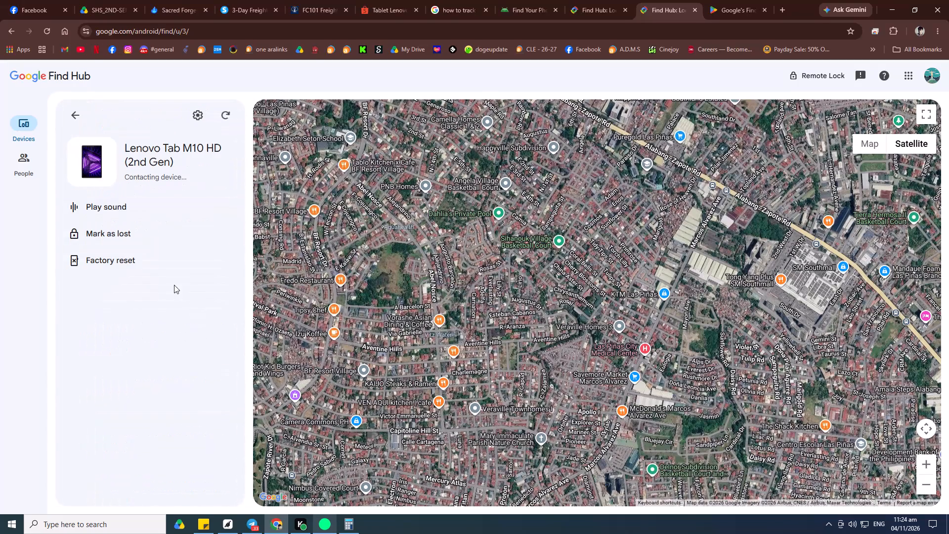
click(197, 114)
click(73, 234)
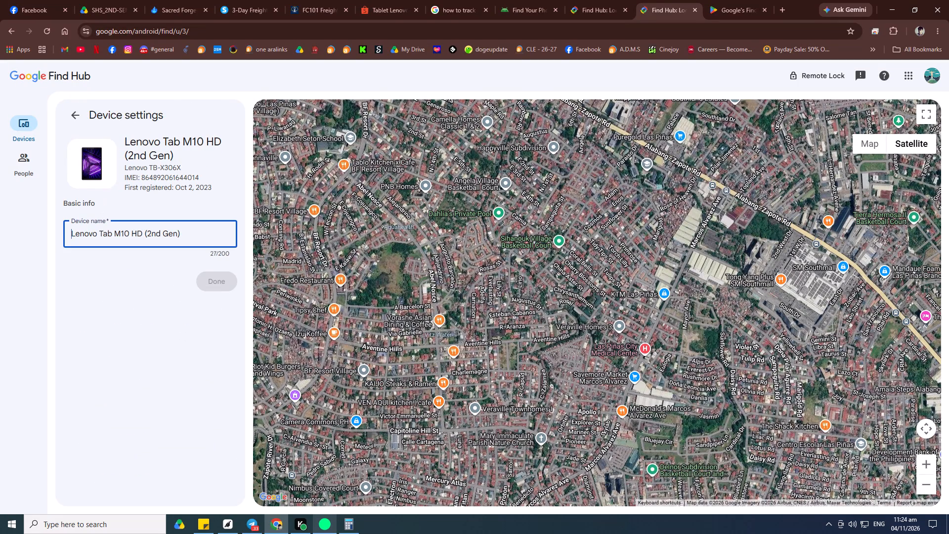
text(21)
click(216, 280)
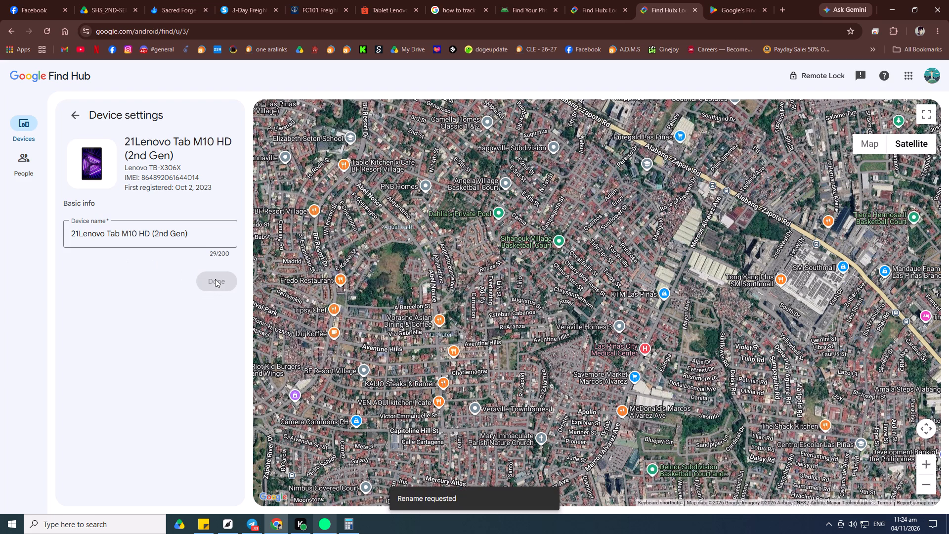
click(82, 120)
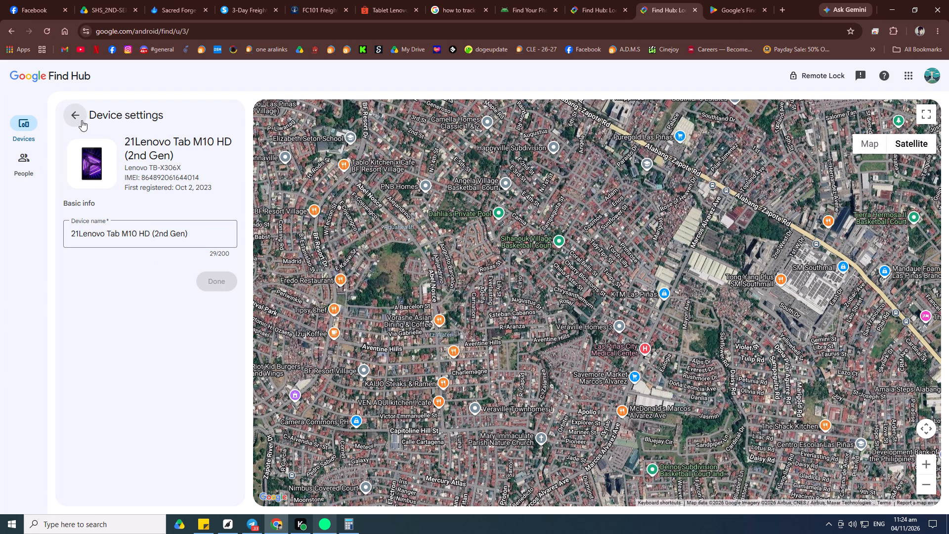
click(82, 120)
Open the twenty-second tablet in the list and rename it "22Lenovo Tab M10 HD (2nd Gen)".
scroll(106, 273, down, 2)
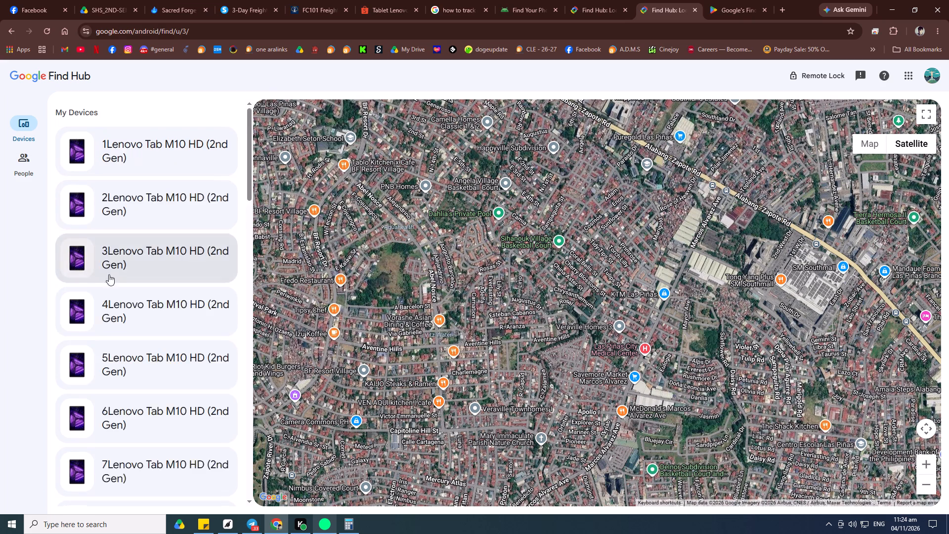
scroll(109, 274, down, 12)
scroll(218, 375, down, 6)
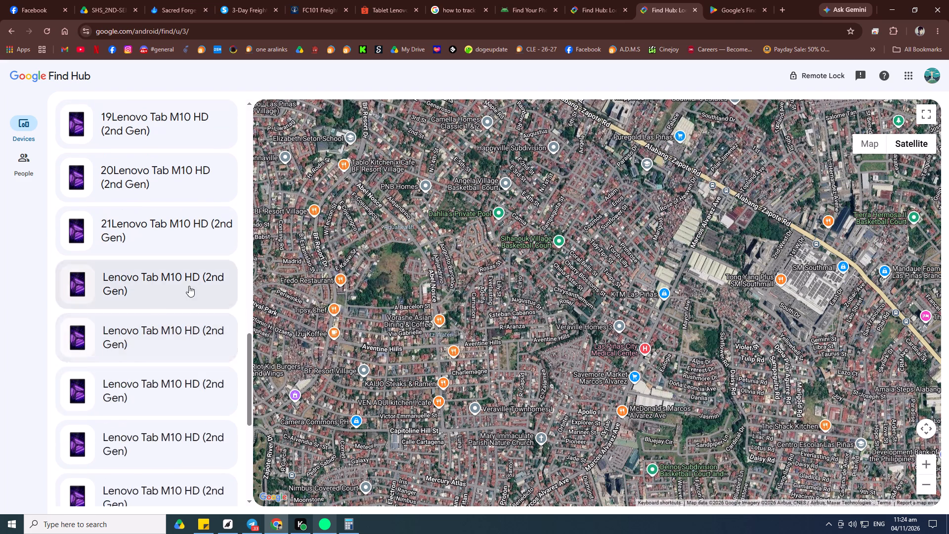
click(189, 286)
click(194, 118)
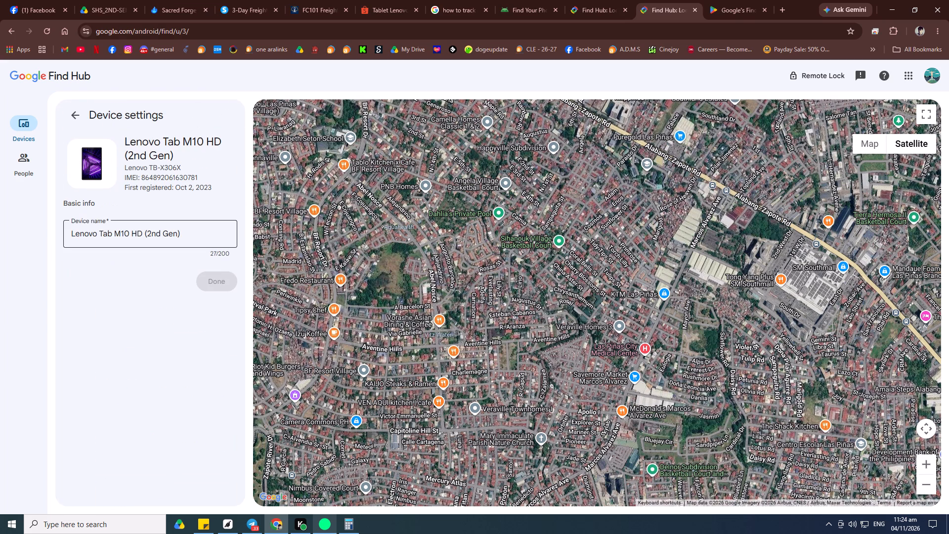
click(75, 231)
click(72, 235)
text(22)
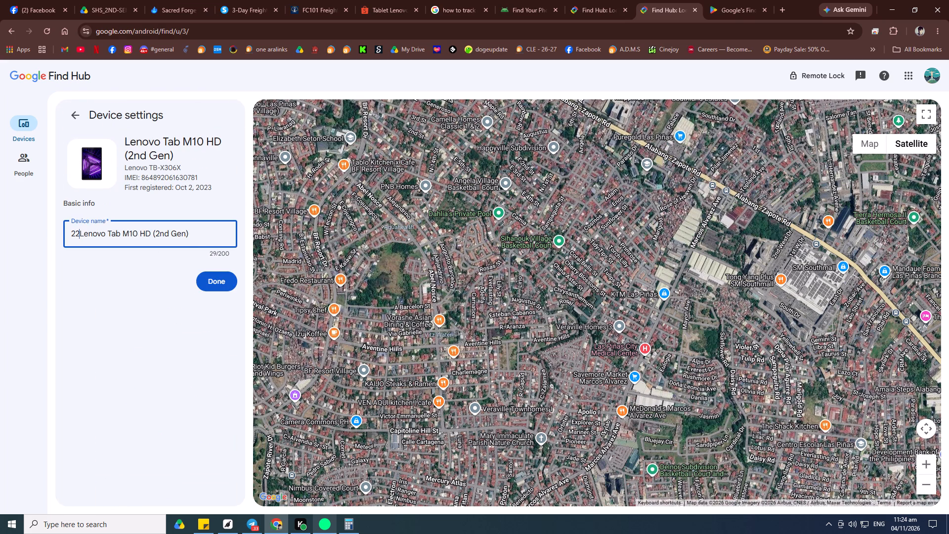
click(205, 277)
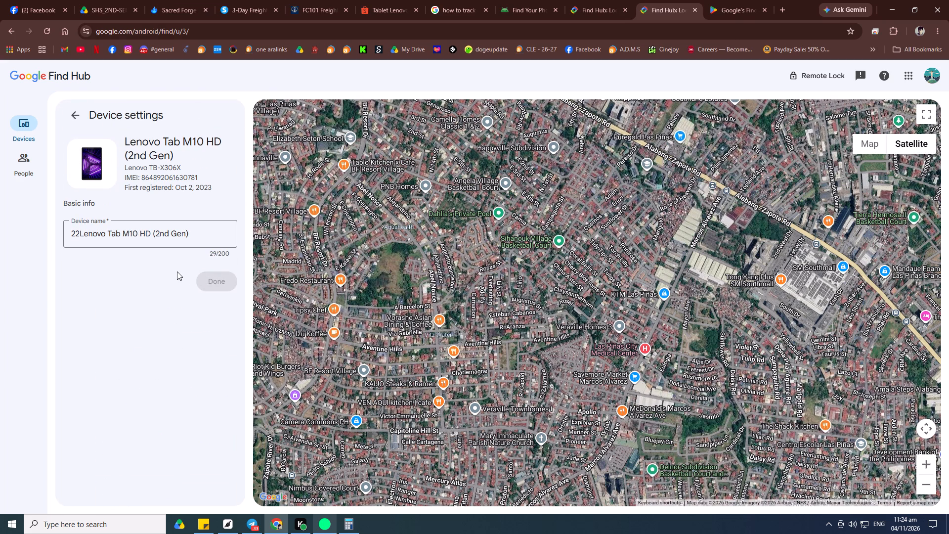
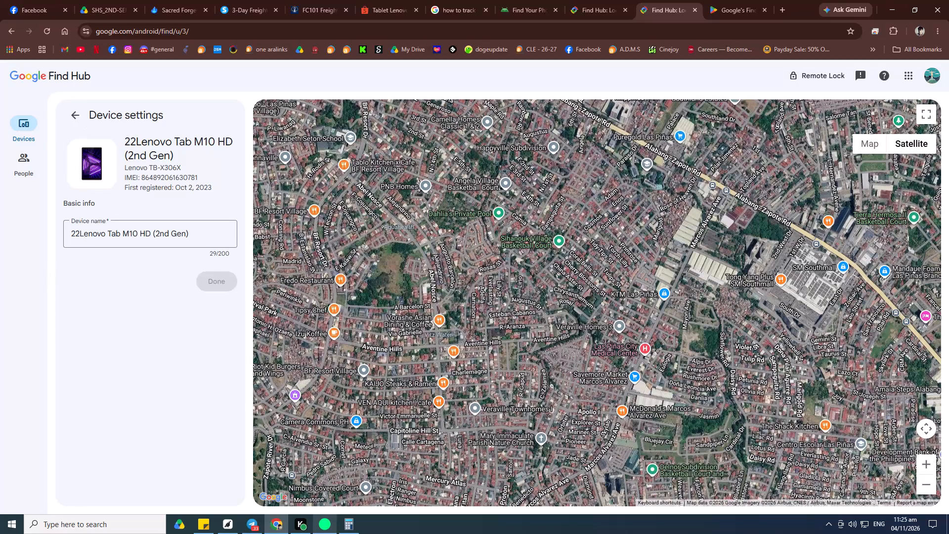
Open the twenty-third tablet in the list, rename it "23Lenovo Tab M10 HD (2nd Gen)" and return to the device list.
double_click(67, 111)
scroll(153, 288, down, 4)
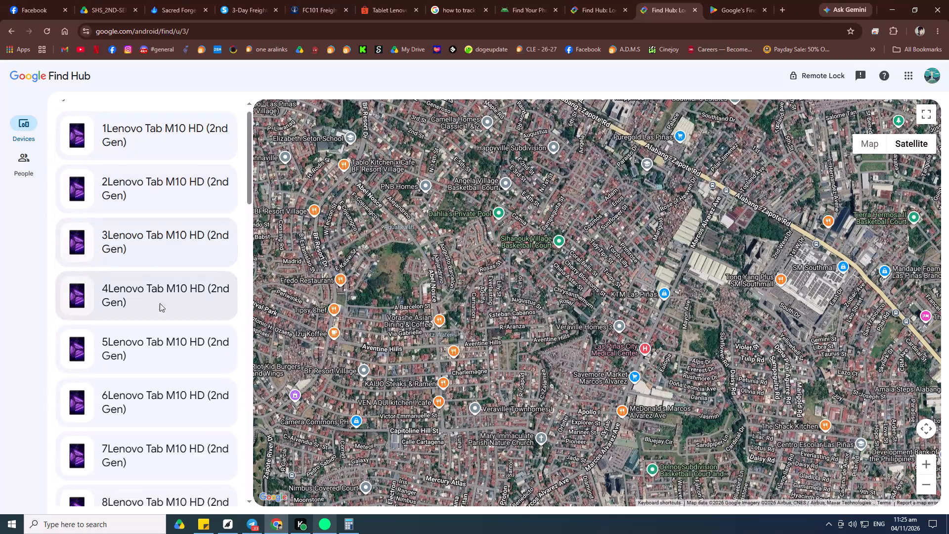
scroll(160, 303, down, 19)
click(165, 193)
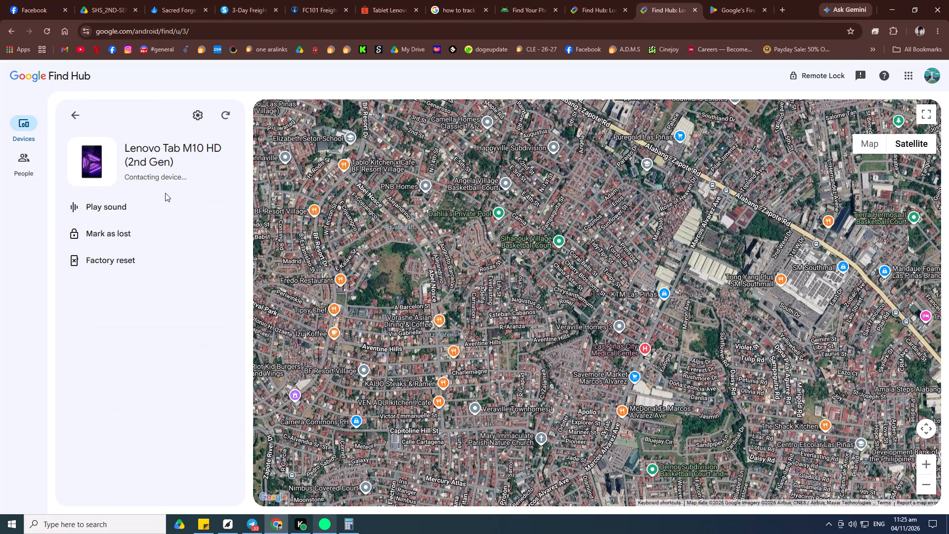
click(198, 124)
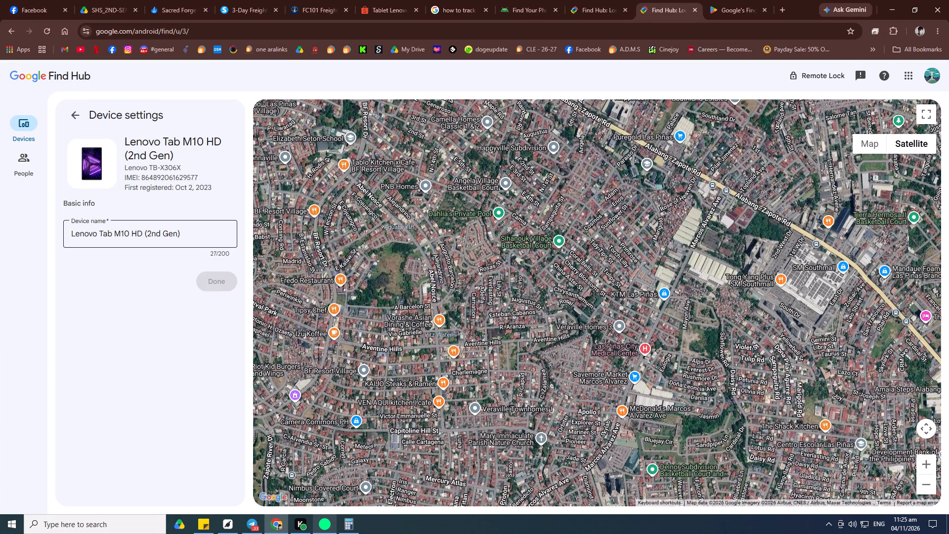
click(74, 233)
key(Left)
text(22)
key(BackSpace)
key(3)
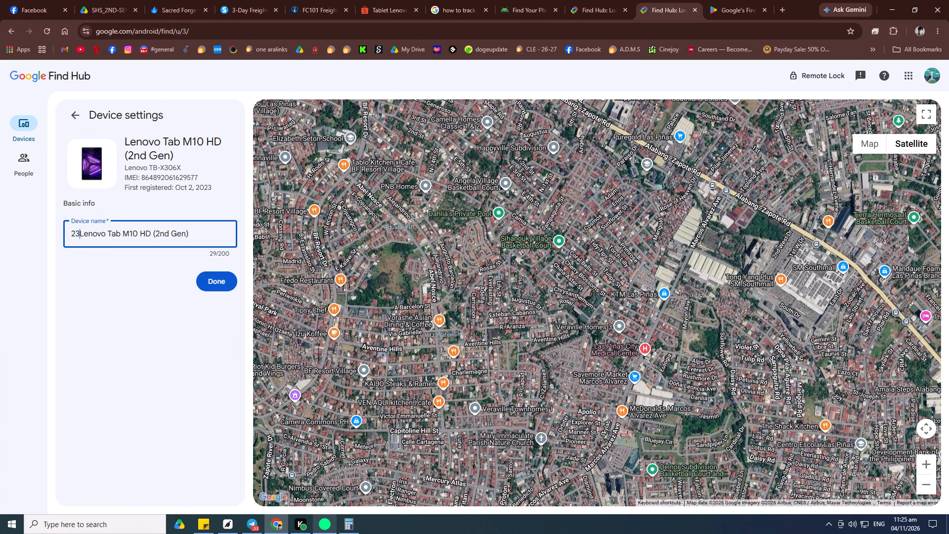
click(216, 276)
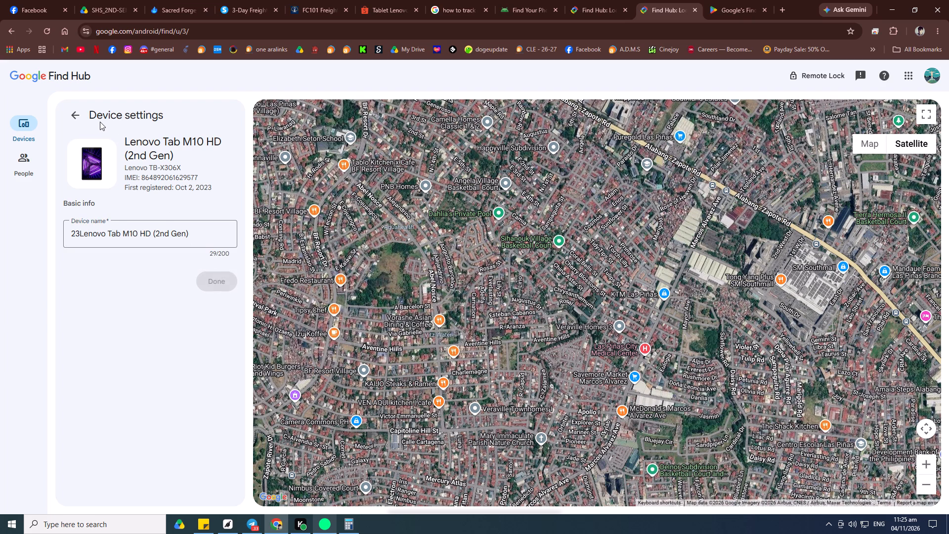
double_click(76, 112)
Open the twenty-fourth tablet in the list, rename it "24Lenovo Tab M10 HD (2nd Gen)" and return to its device details.
scroll(151, 222, down, 19)
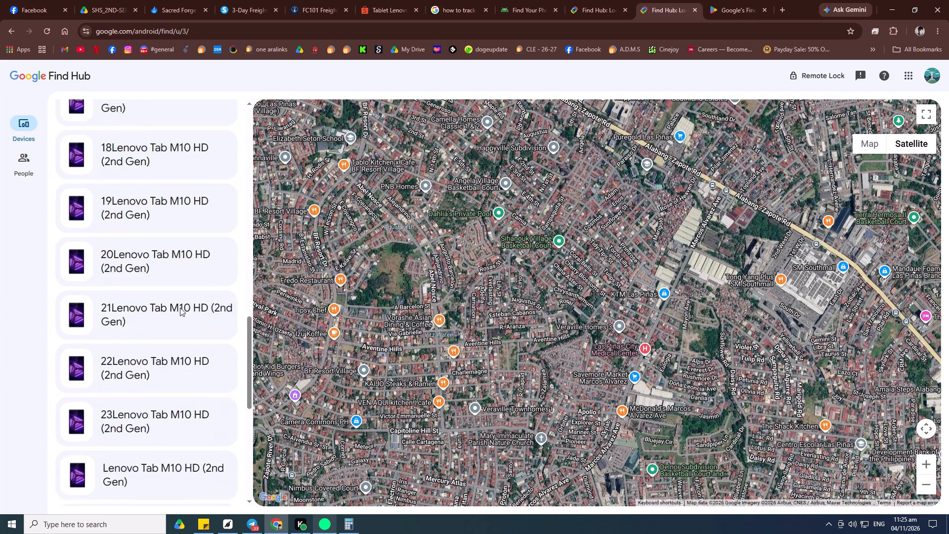
scroll(177, 291, down, 5)
scroll(181, 162, up, 1)
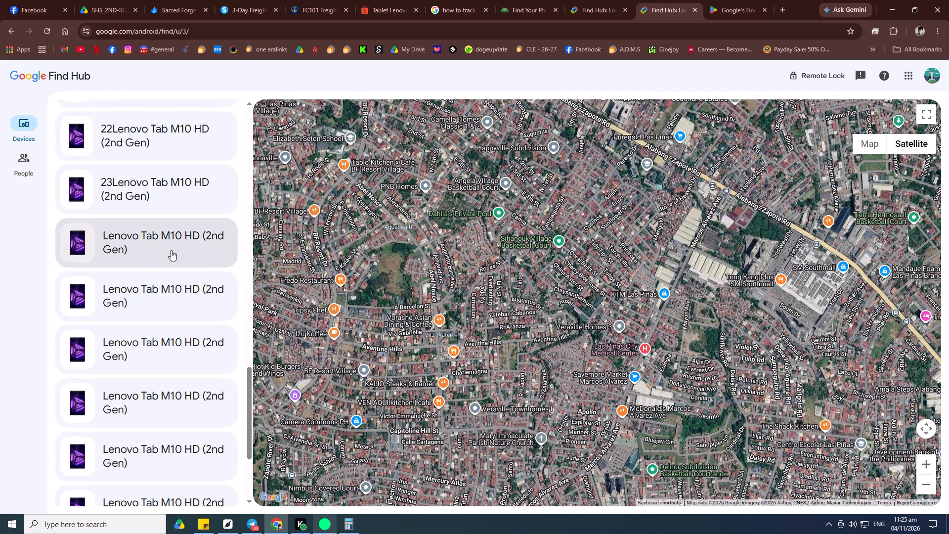
click(171, 250)
click(201, 120)
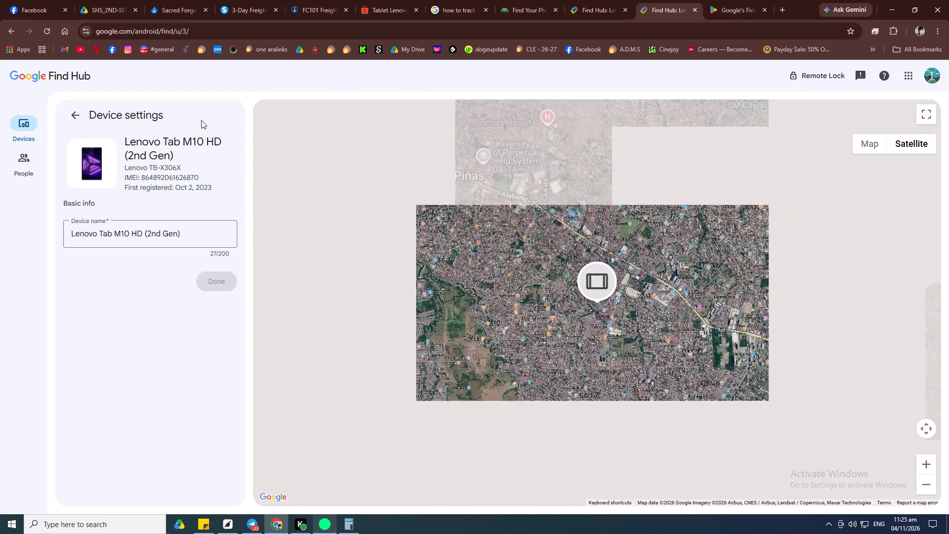
click(71, 234)
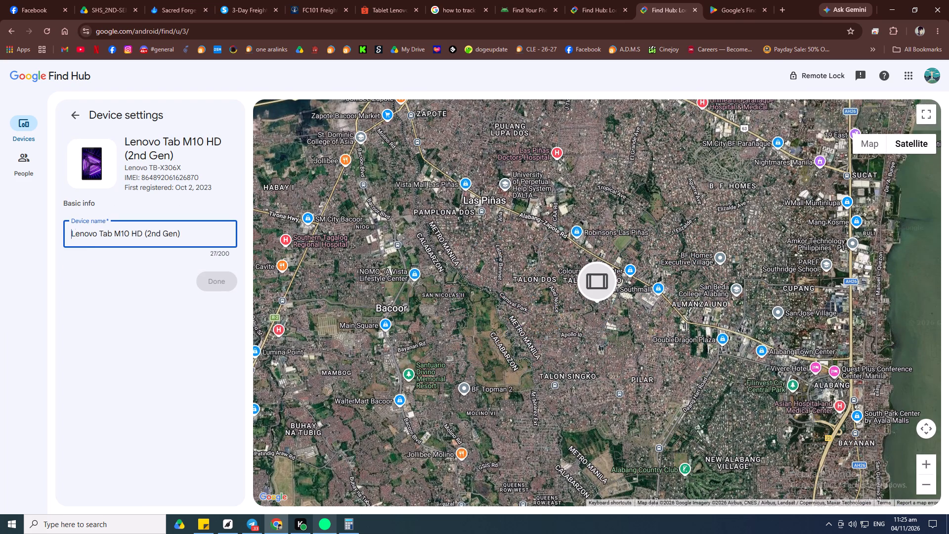
key(2)
key(1)
key(BackSpace)
key(4)
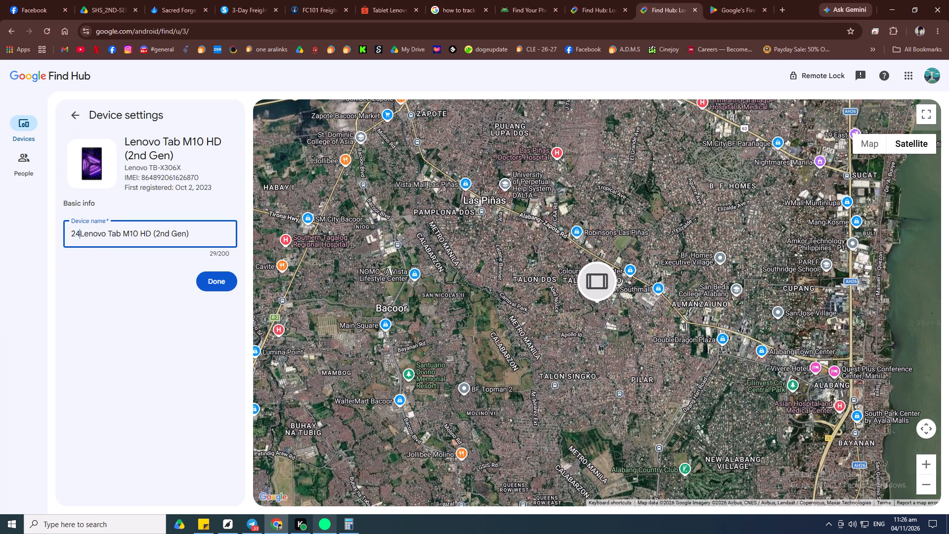
click(235, 284)
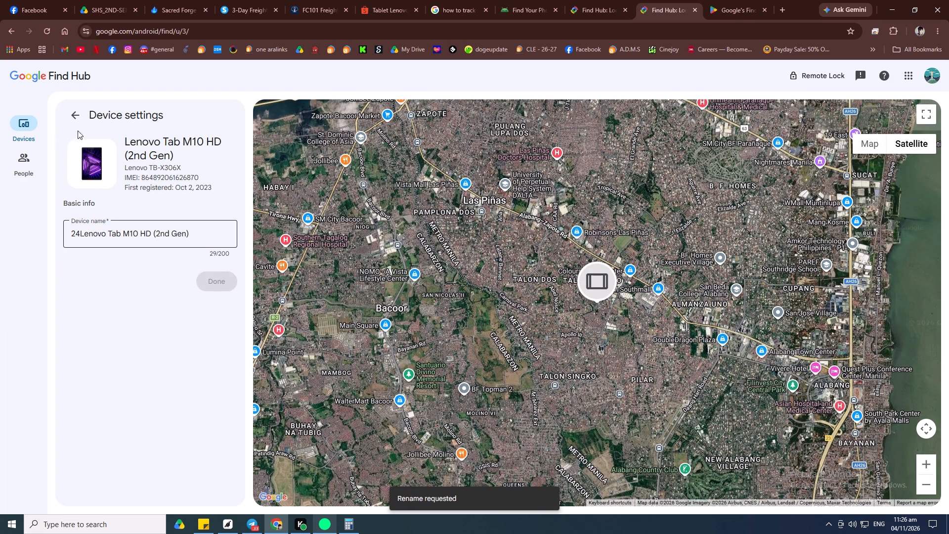
click(82, 118)
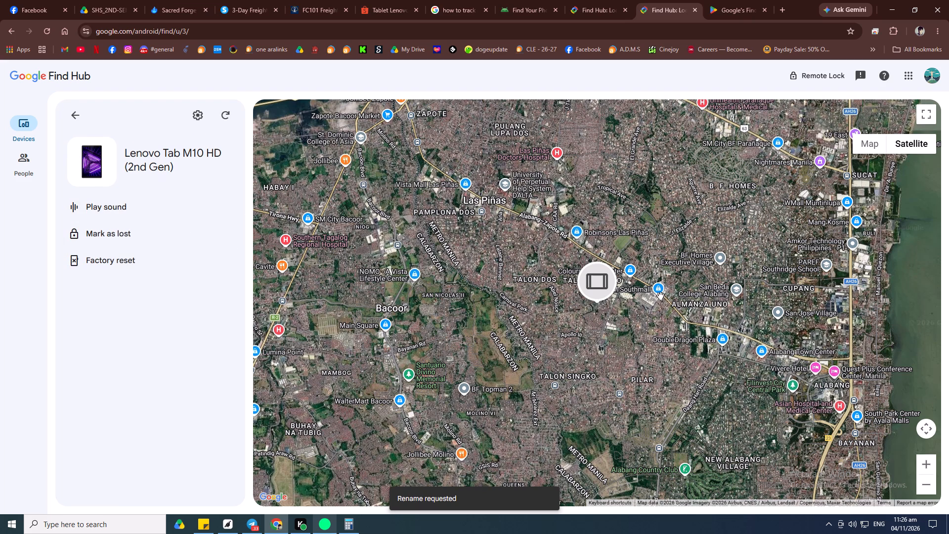
Examine the twenty-fourth tablet's location on the satellite map and in Google Maps, ending back in Find Hub.
scroll(607, 291, up, 14)
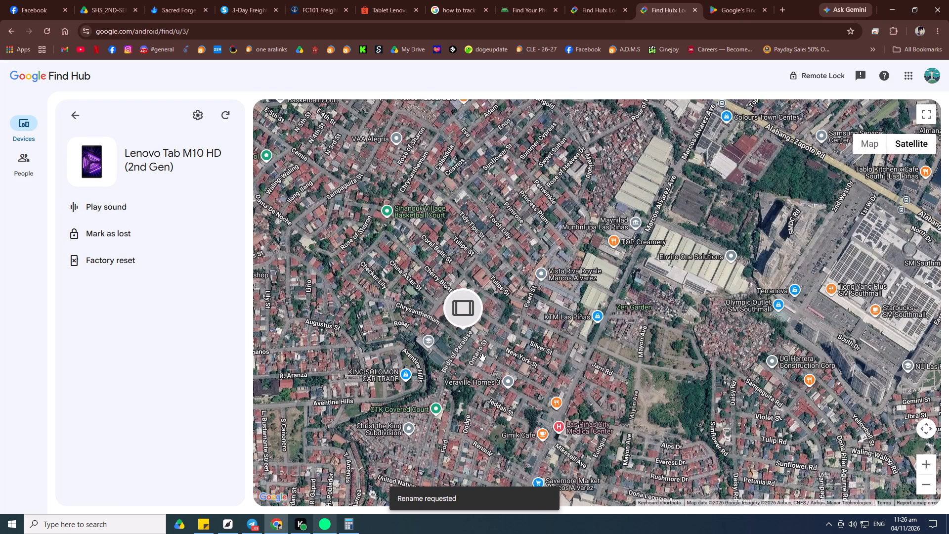
scroll(462, 350, up, 4)
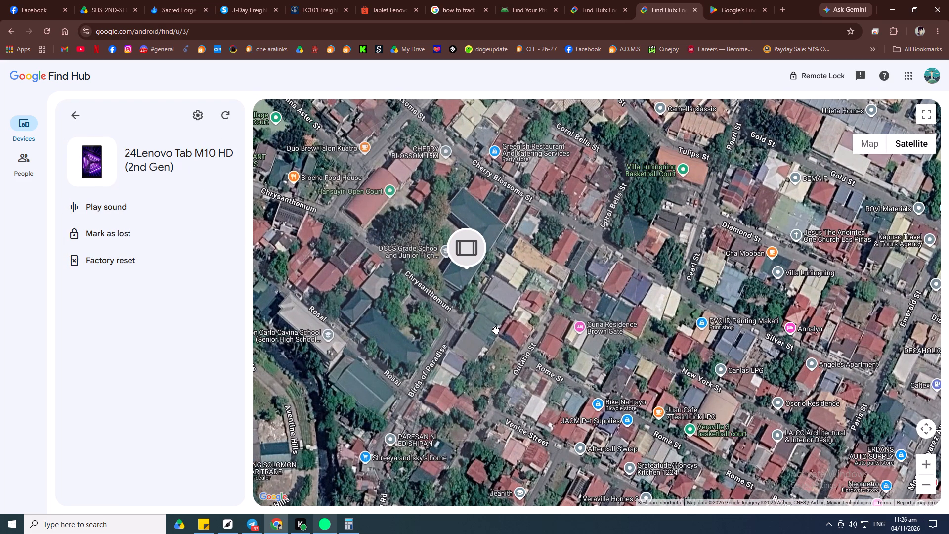
scroll(496, 329, down, 2)
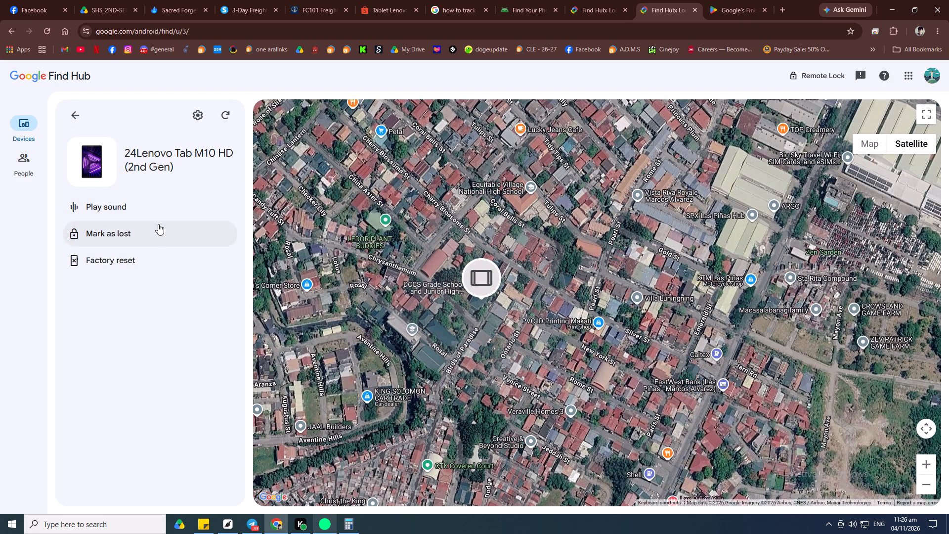
click(181, 167)
click(486, 281)
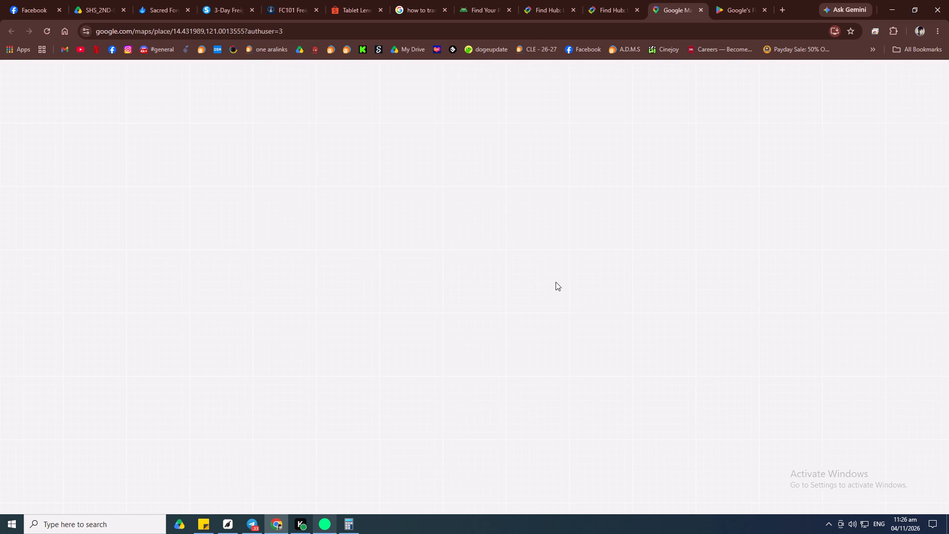
click(618, 0)
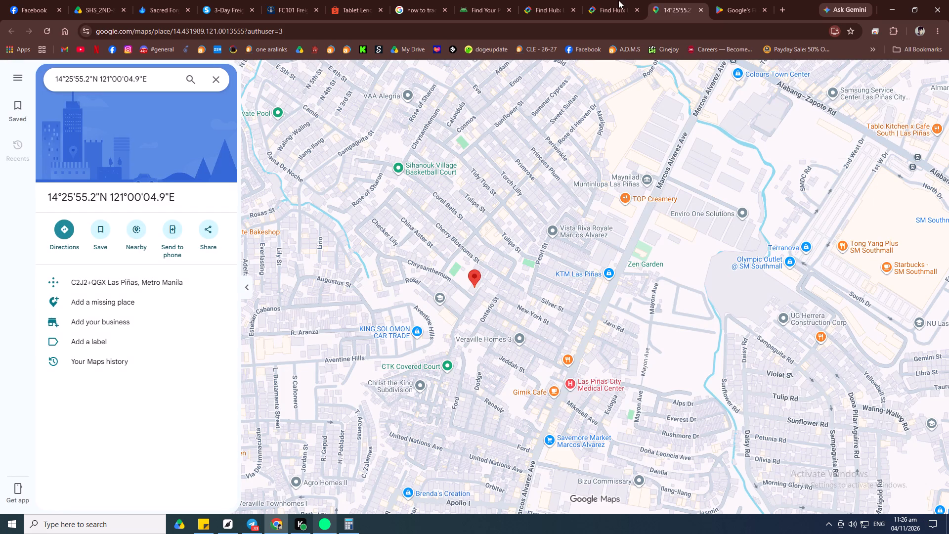
click(617, 4)
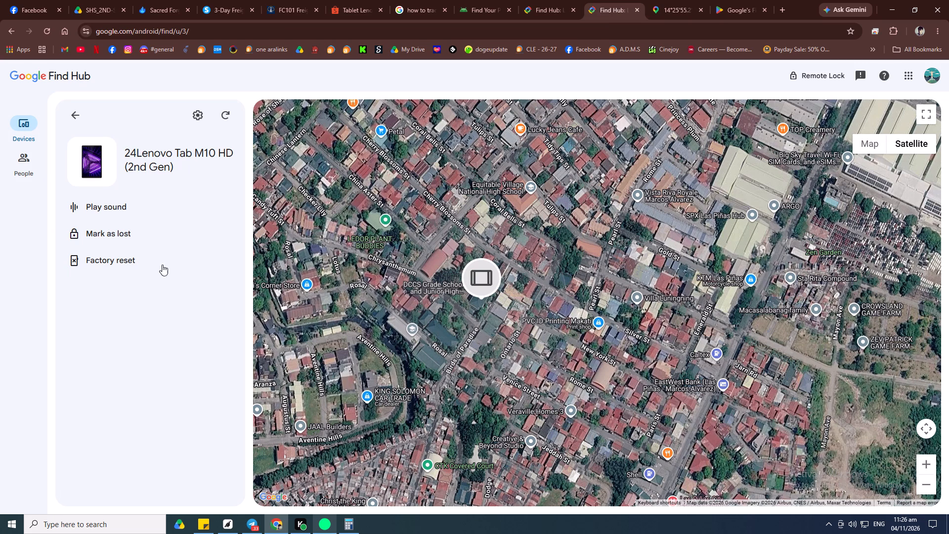
Play a sound on the twenty-fourth tablet, refresh its location and return to the device list.
click(132, 204)
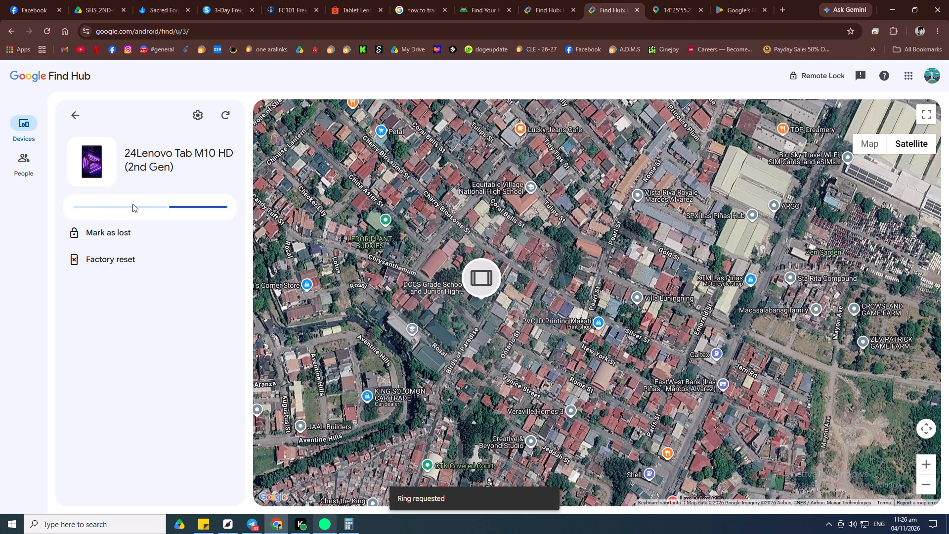
click(229, 113)
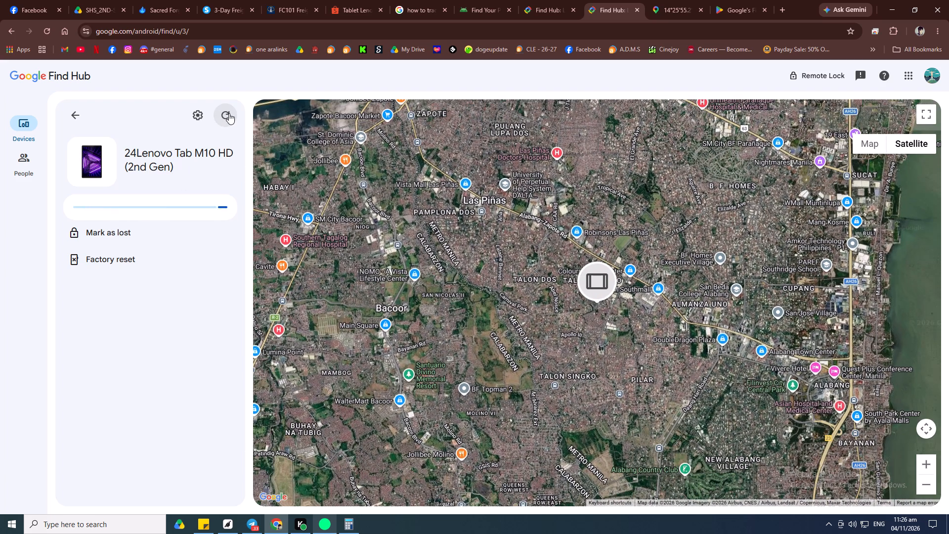
click(227, 113)
click(79, 113)
Open the twenty-fifth tablet in the list, rename it "25Lenovo Tab M10 HD (2nd Gen)" and return to the device list.
scroll(148, 318, down, 19)
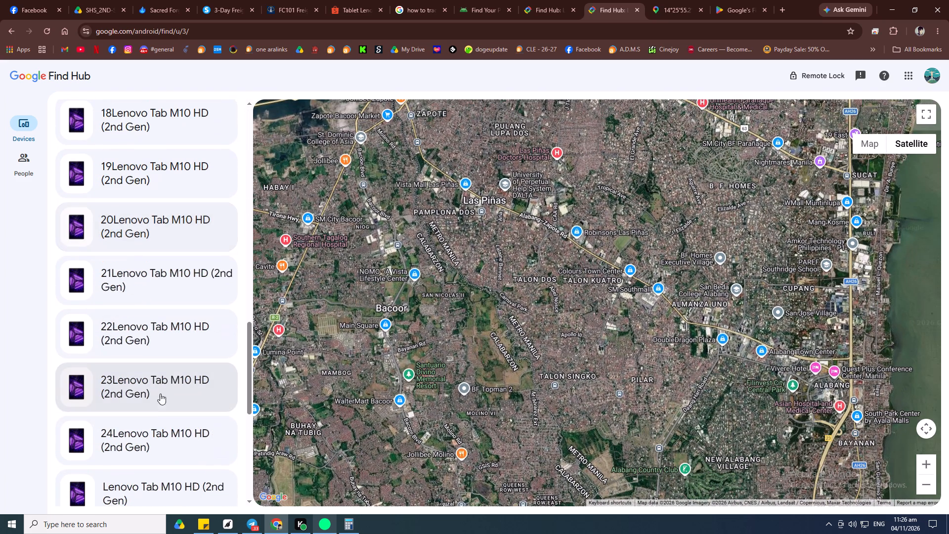
scroll(155, 419, down, 2)
click(161, 392)
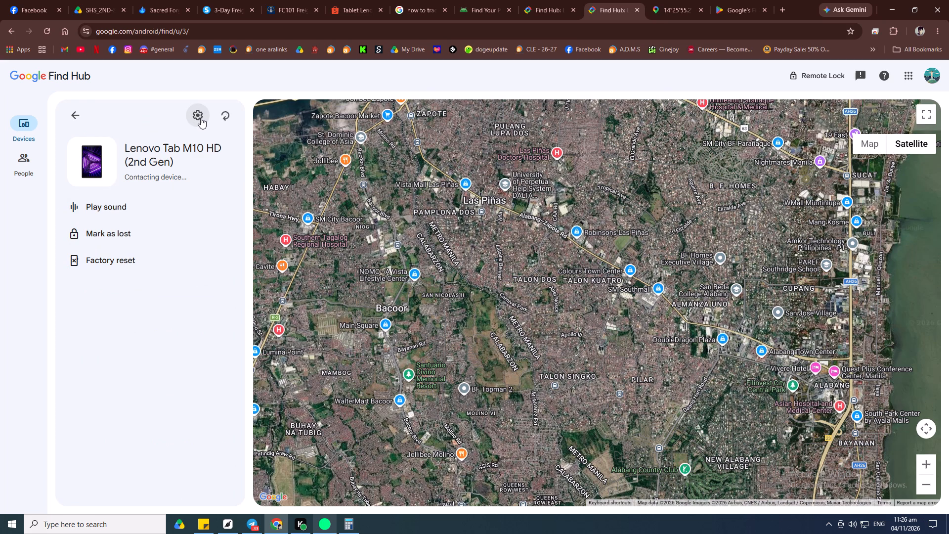
click(201, 118)
click(75, 233)
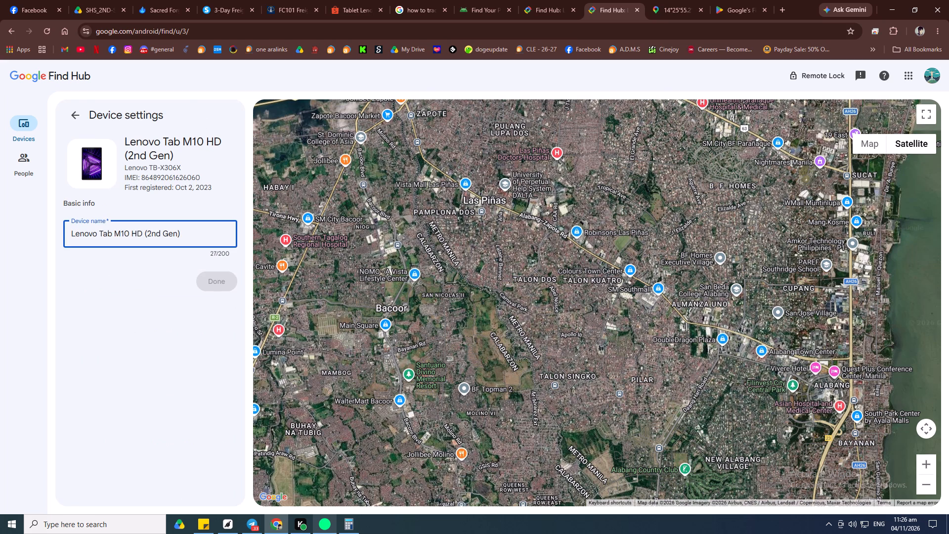
key(Left)
key(Left)
text(25)
click(207, 281)
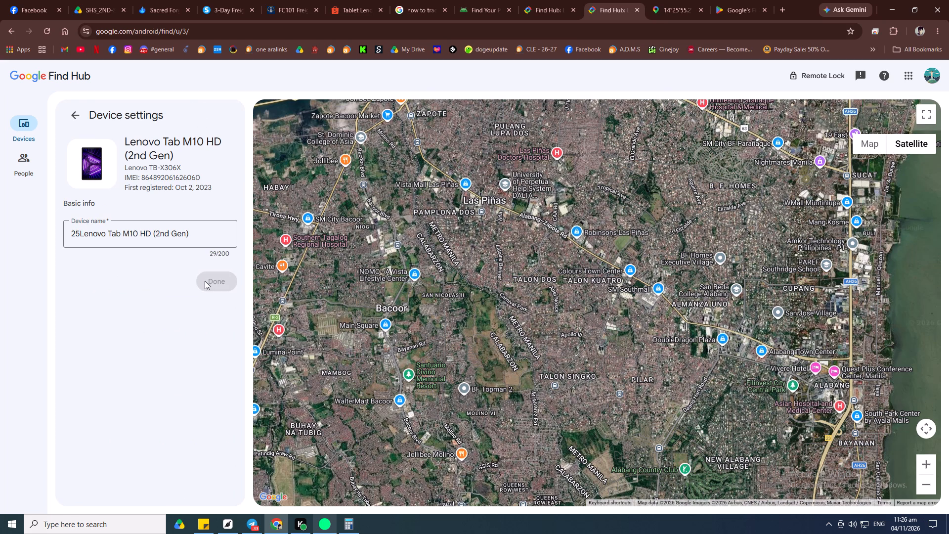
double_click(72, 122)
Open the twenty-sixth tablet in the list, rename it "26Lenovo Tab M10 HD (2nd Gen)" and return to the device list.
scroll(114, 253, down, 11)
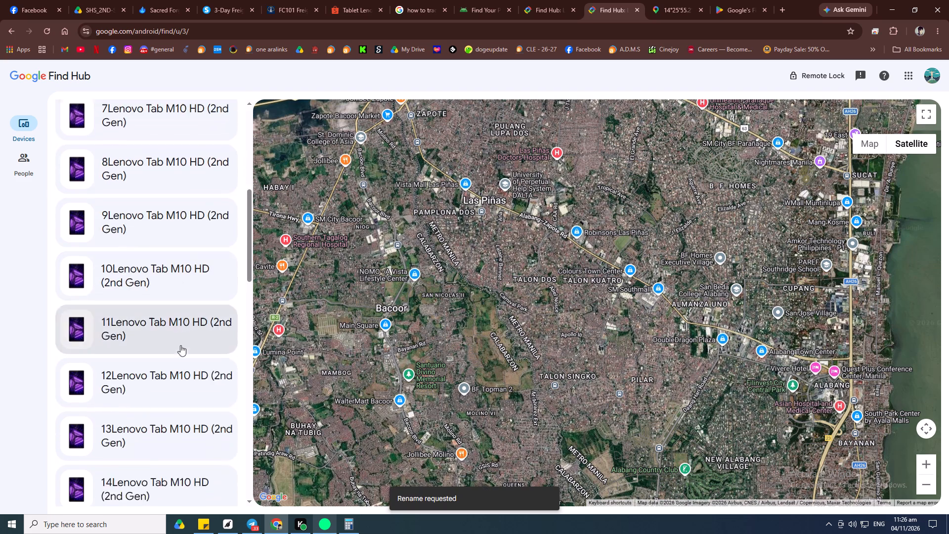
scroll(180, 345, down, 10)
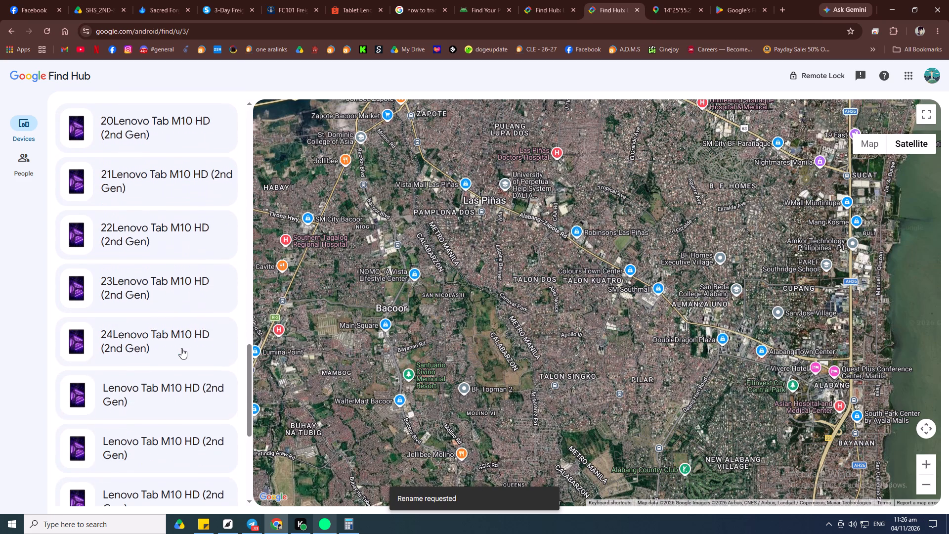
scroll(178, 358, down, 1)
click(164, 397)
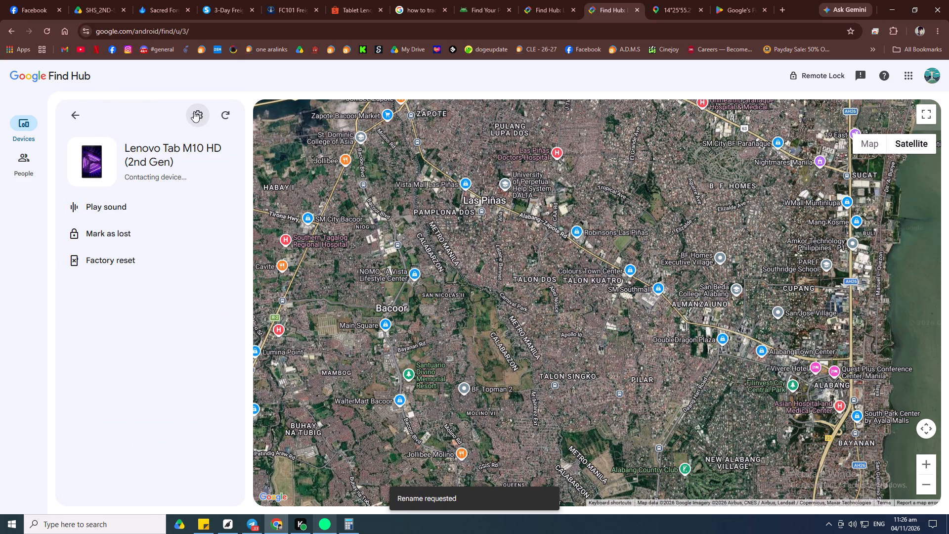
click(194, 111)
click(71, 233)
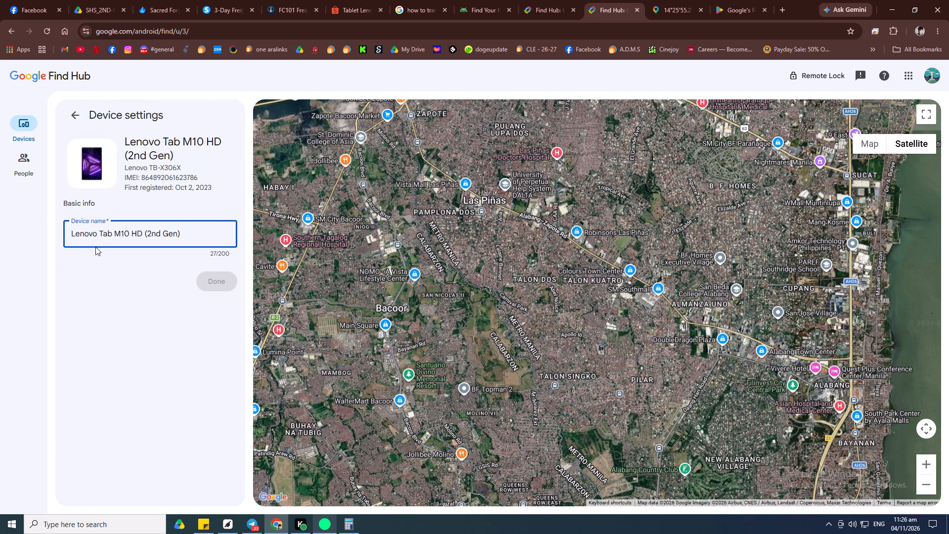
key(2)
key(6)
click(219, 286)
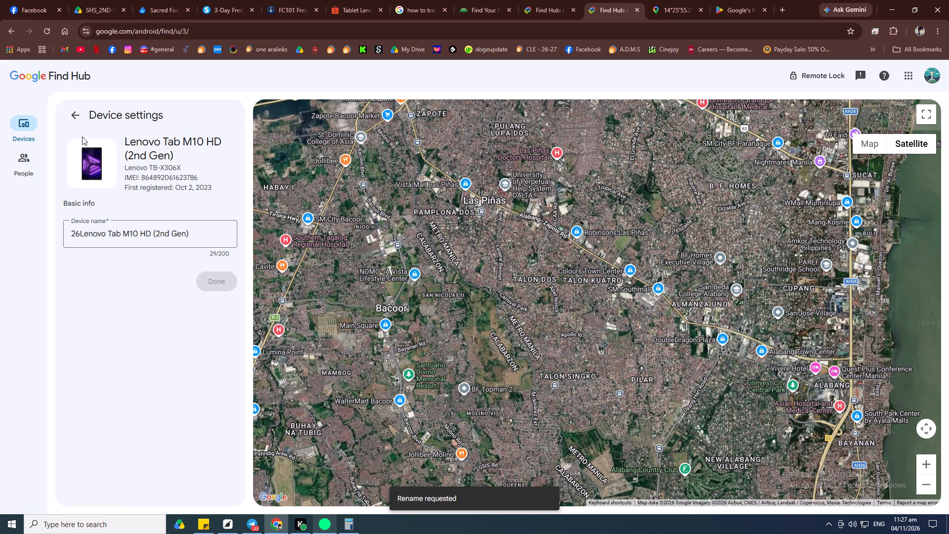
click(79, 119)
click(79, 119)
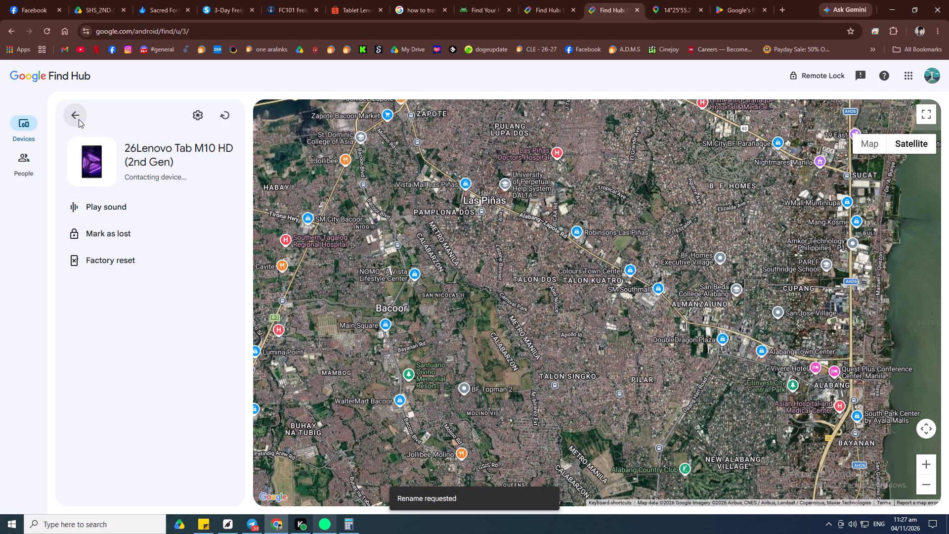
Open the twenty-seventh tablet in the list and rename it "27Lenovo Tab M10 HD (2nd Gen)".
scroll(176, 214, down, 20)
scroll(176, 214, down, 5)
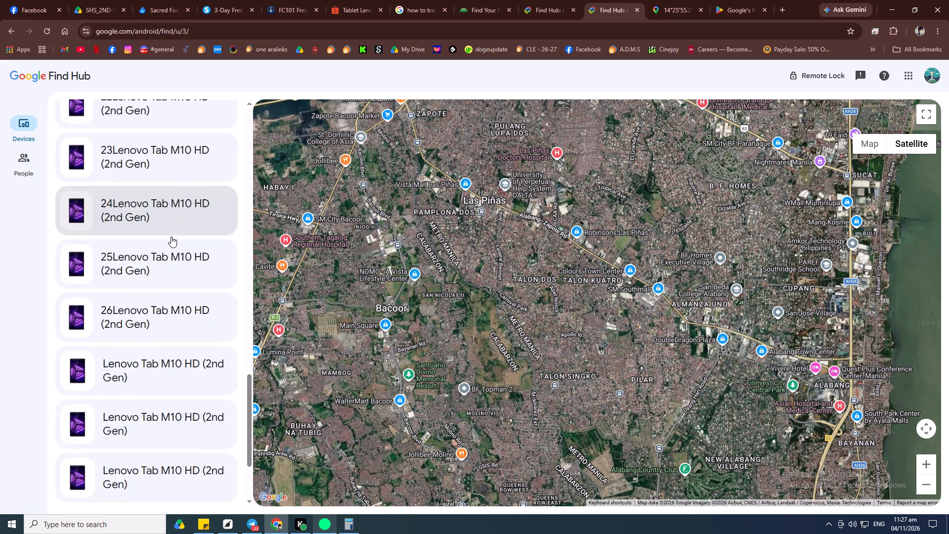
click(146, 301)
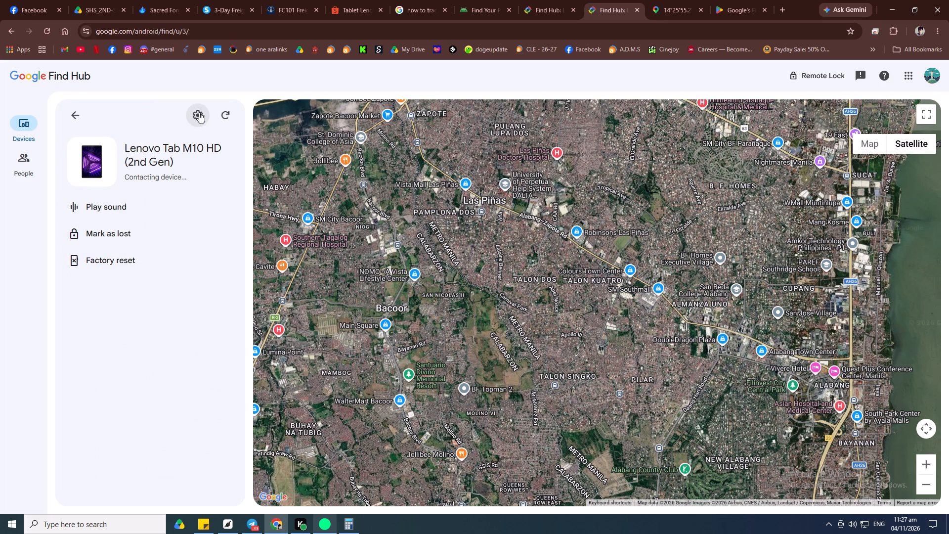
click(199, 112)
click(70, 234)
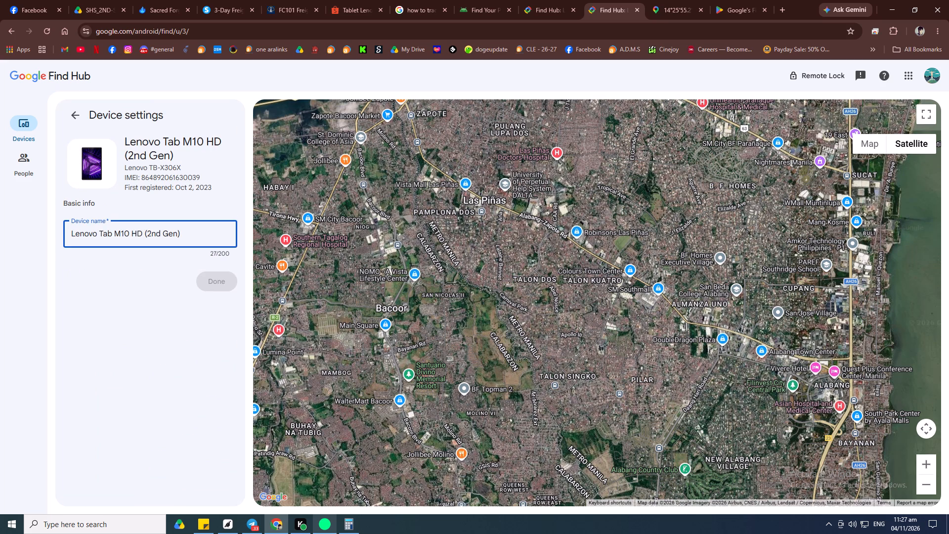
text(27)
click(217, 277)
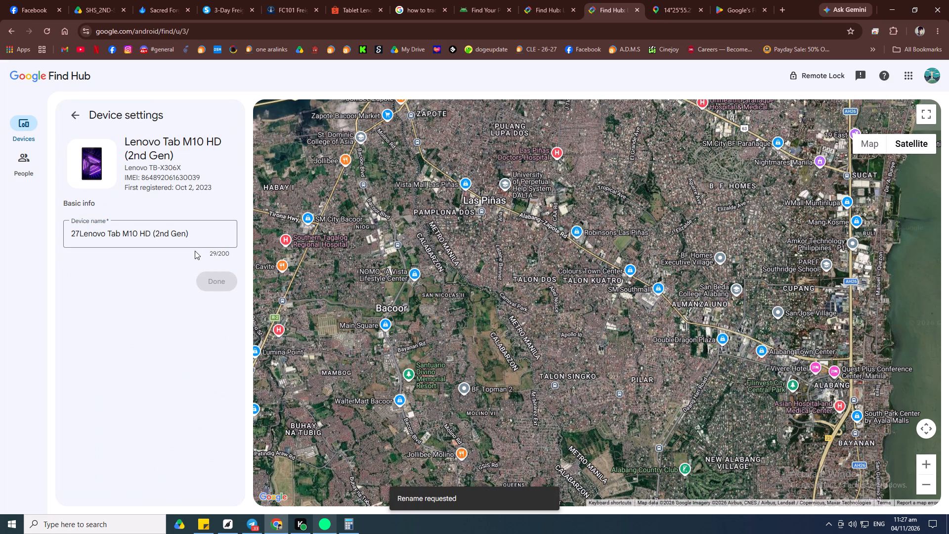
Return to the device list, open the twenty-eighth tablet and rename it "28Lenovo Tab M10 HD (2nd Gen)".
click(70, 117)
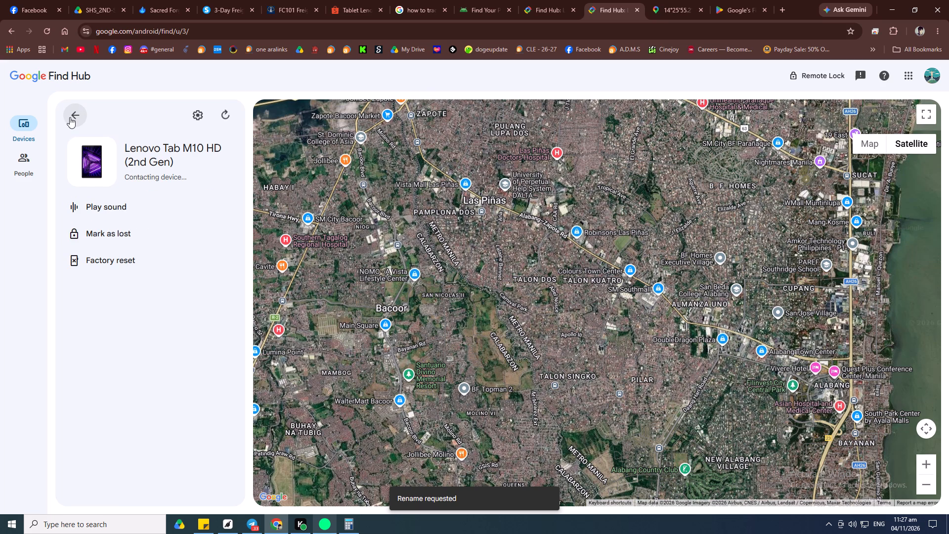
click(70, 117)
scroll(165, 295, down, 12)
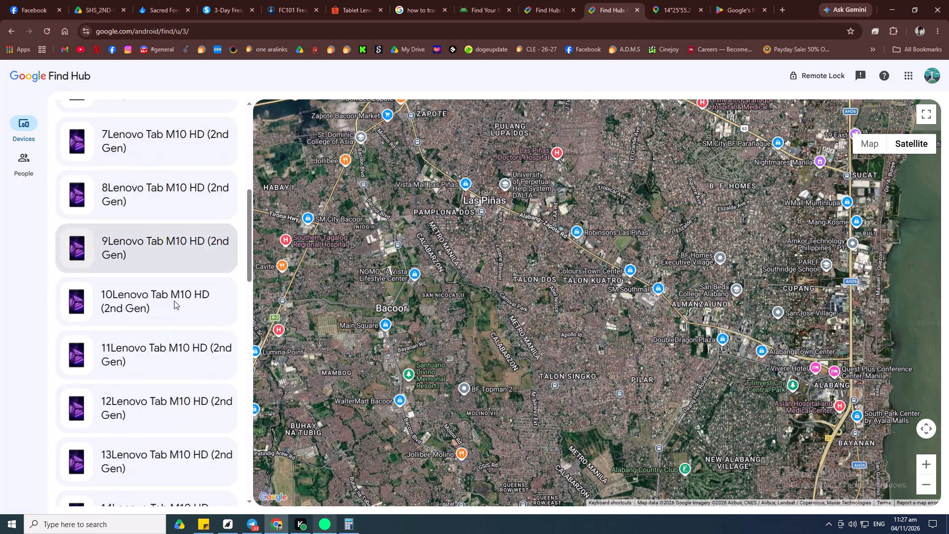
scroll(174, 301, down, 11)
scroll(185, 355, down, 2)
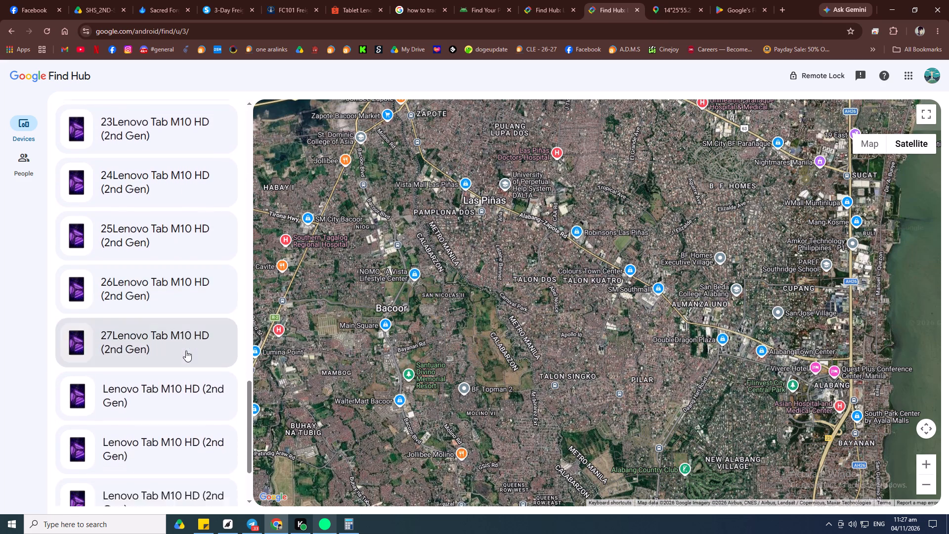
click(180, 358)
click(191, 116)
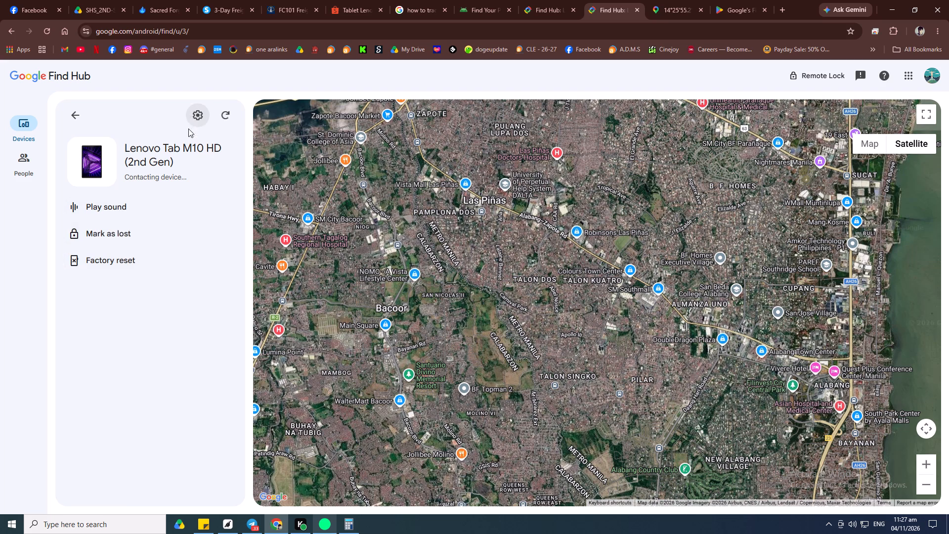
click(70, 233)
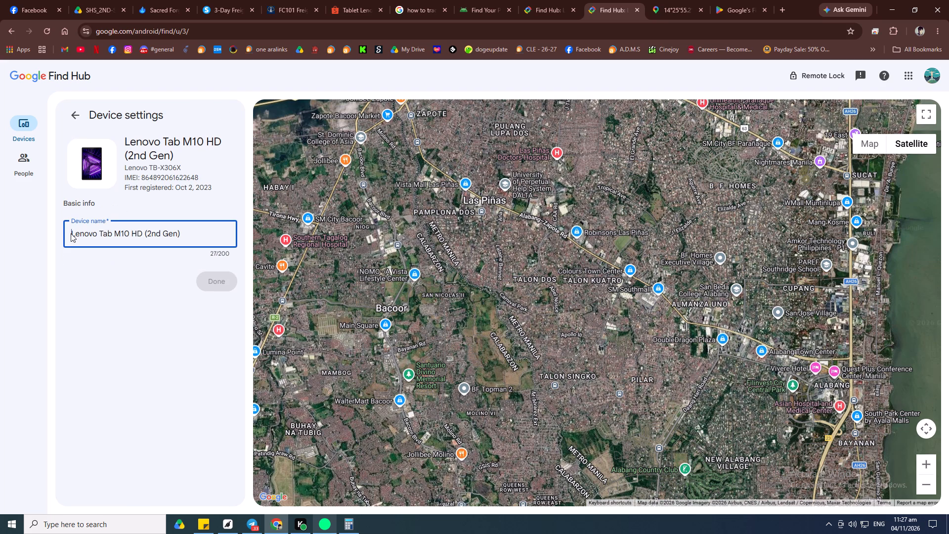
text(28)
click(207, 279)
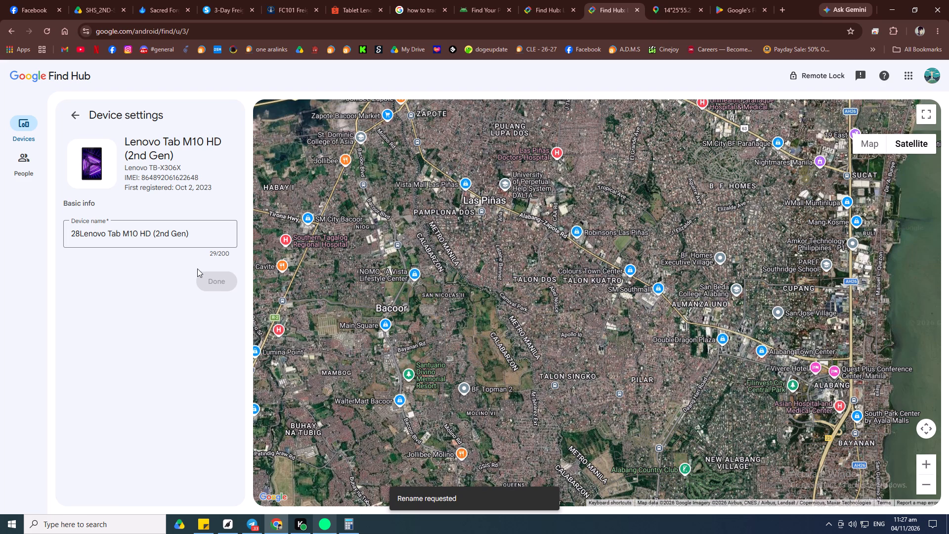
click(67, 110)
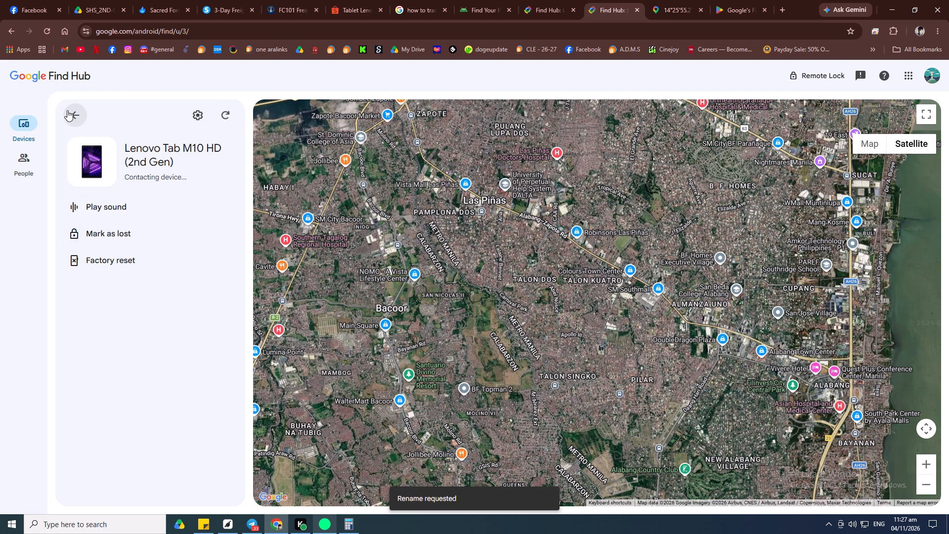
Return to the device list, open the twenty-ninth tablet and rename it "29Lenovo Tab M10 HD (2nd Gen)".
click(67, 110)
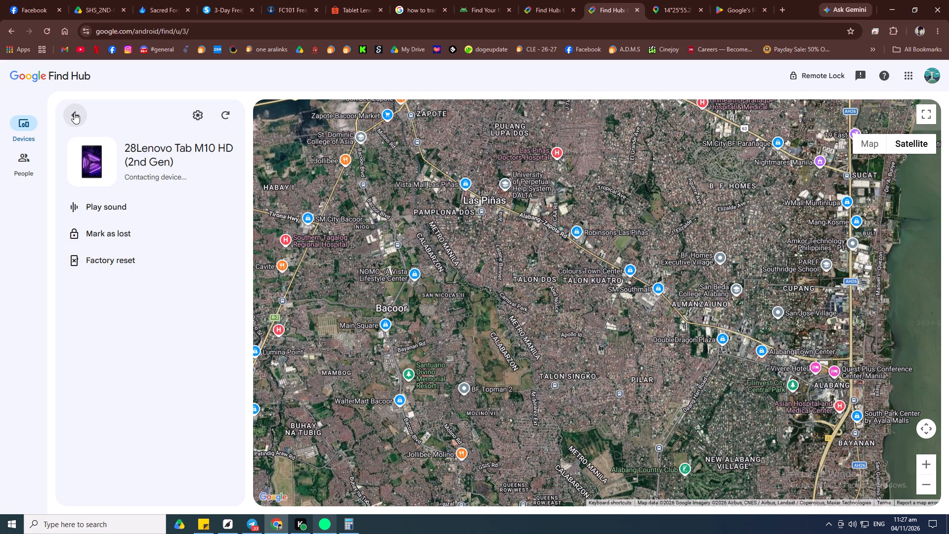
click(74, 113)
scroll(171, 326, down, 20)
scroll(171, 326, down, 1)
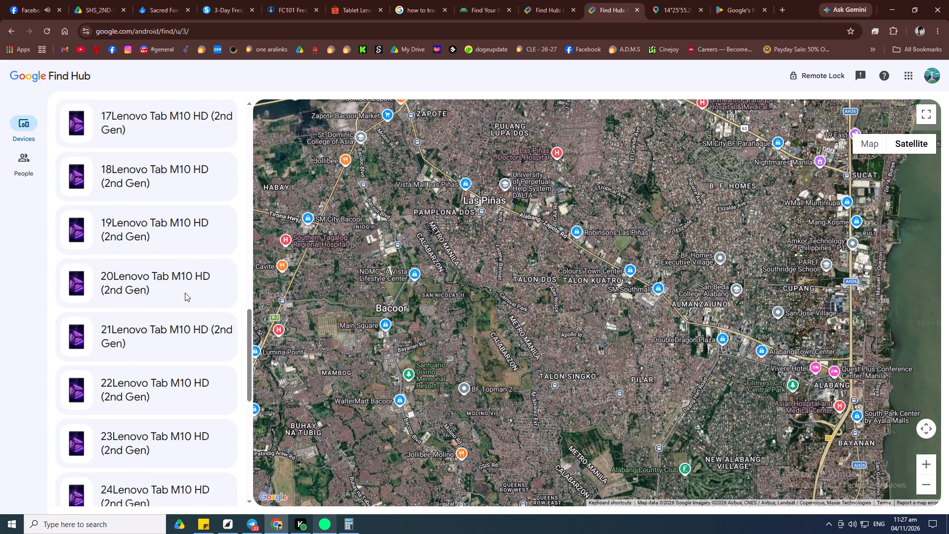
scroll(185, 293, down, 9)
click(173, 339)
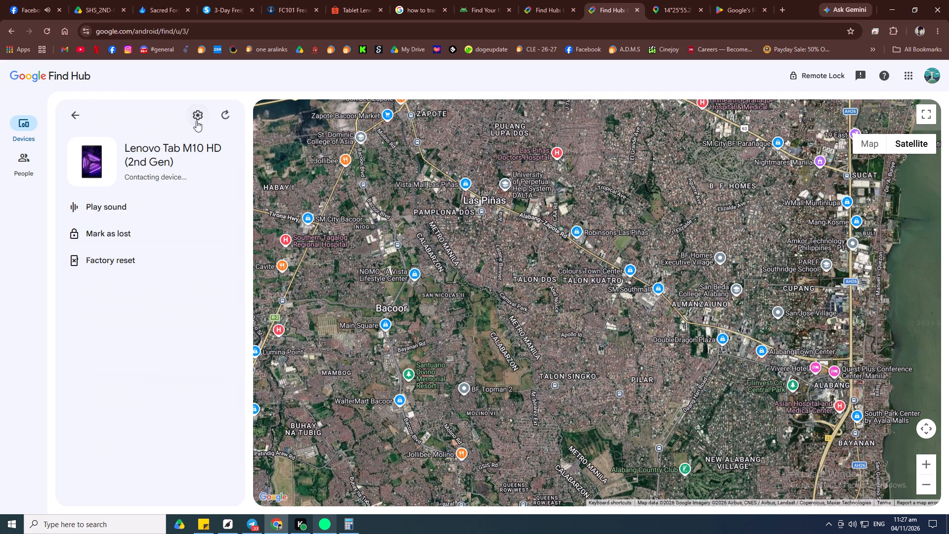
click(202, 116)
click(72, 234)
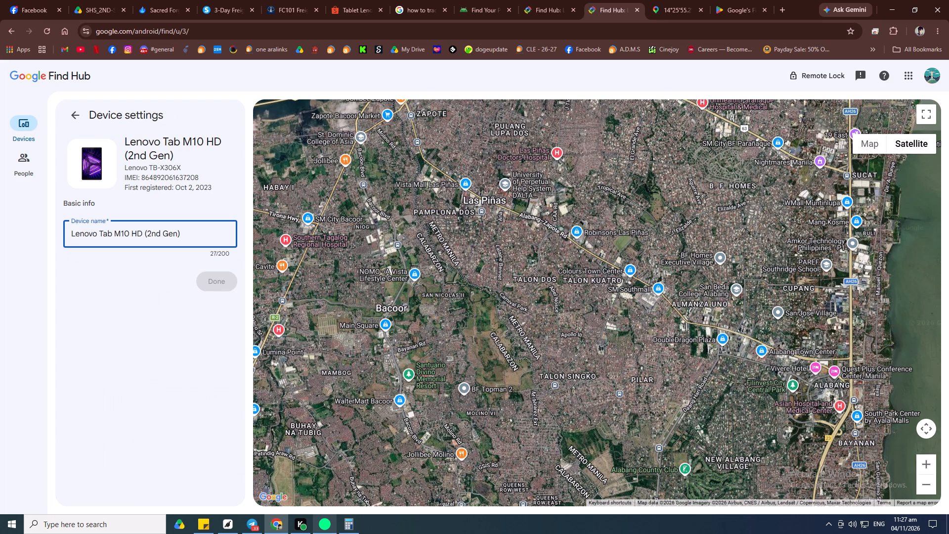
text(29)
click(225, 288)
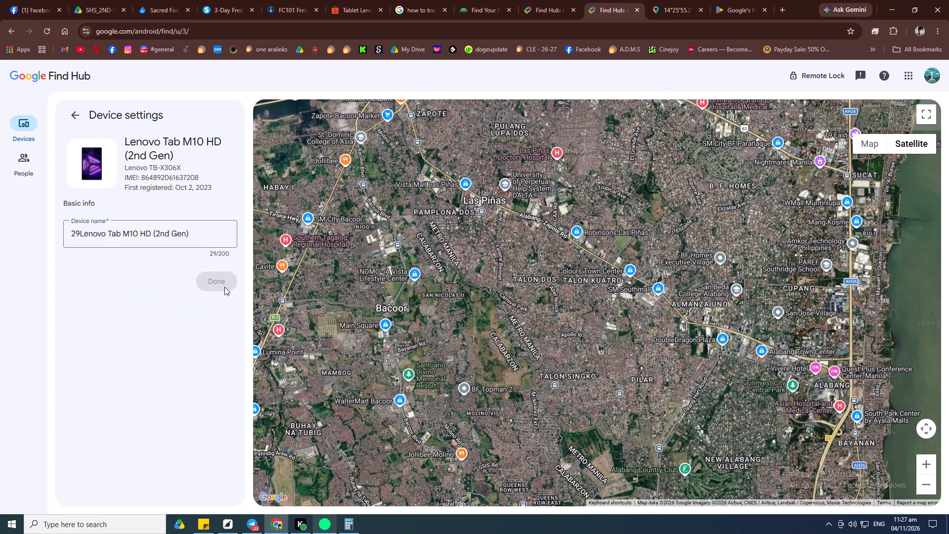
Switch to Facebook, open the chat with the newly sent photo and view the two forwarded shoe images.
click(51, 0)
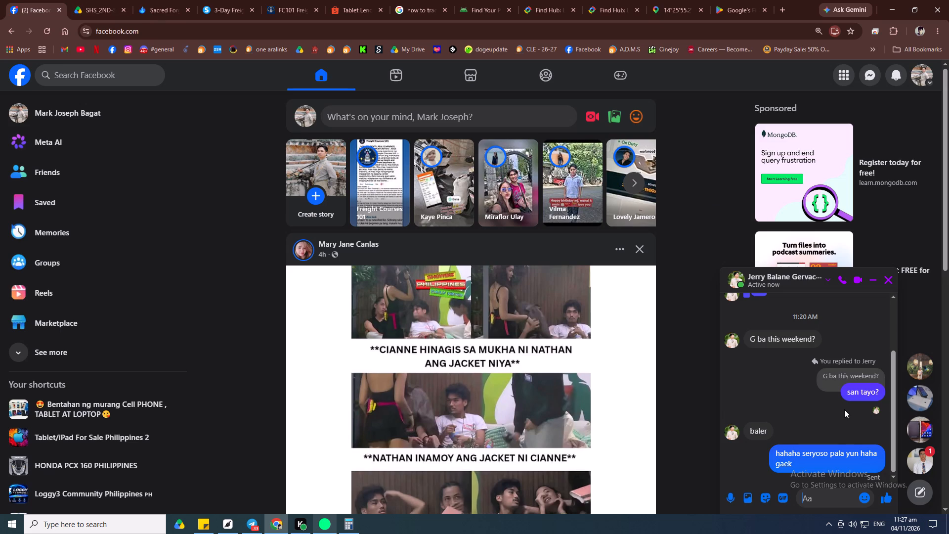
click(698, 190)
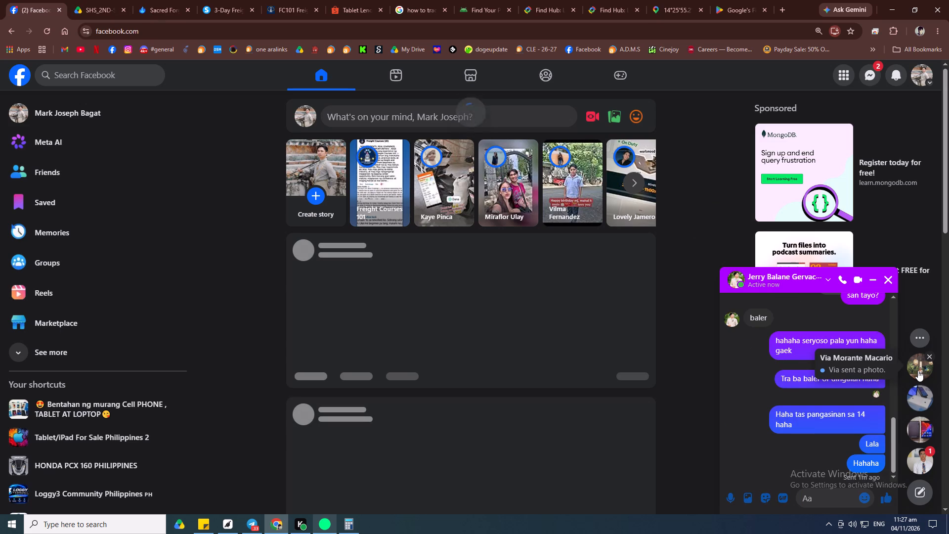
click(918, 370)
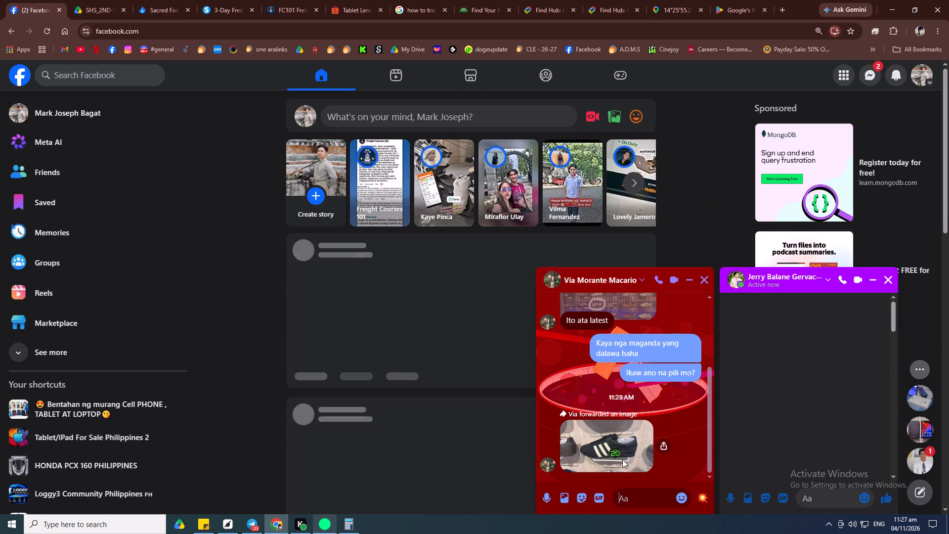
click(622, 452)
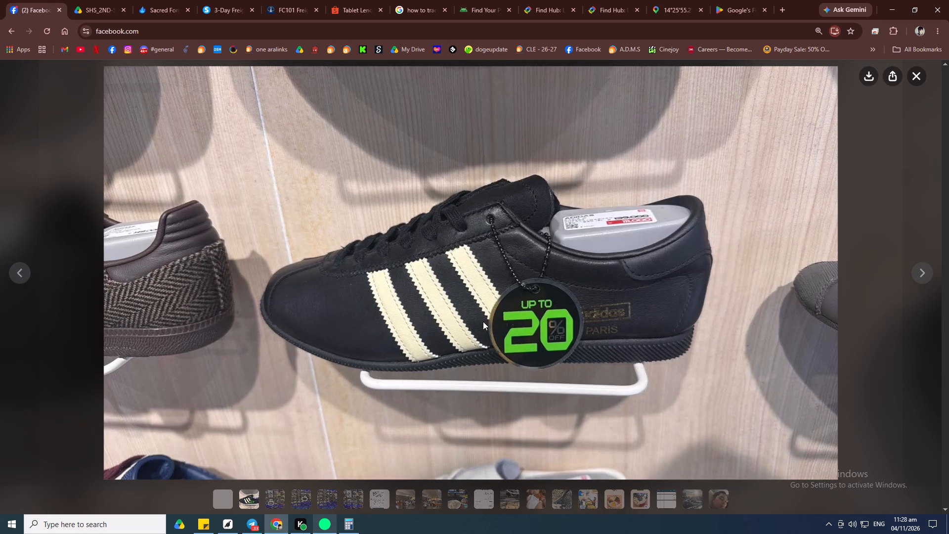
key(Escape)
scroll(612, 431, down, 4)
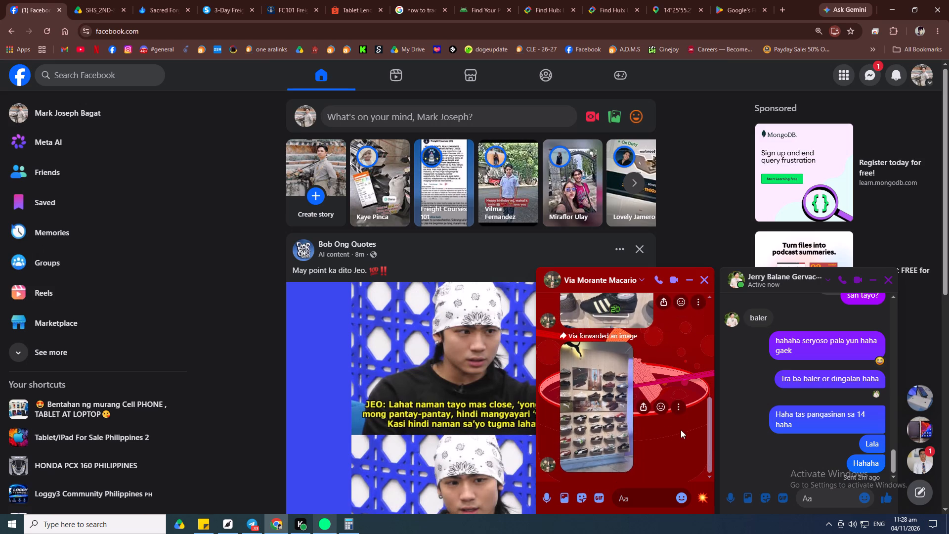
click(608, 432)
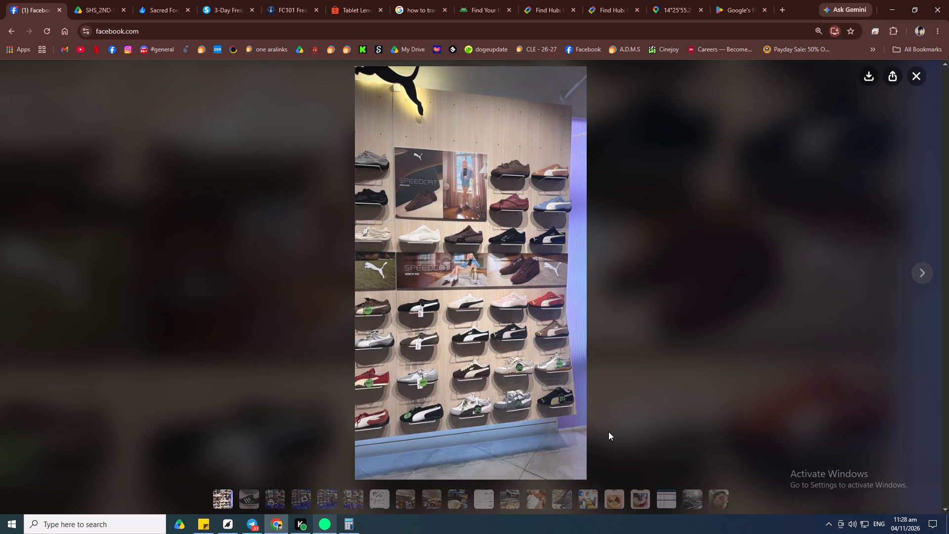
key(Escape)
key(alt+Tab)
key(alt+Tab)
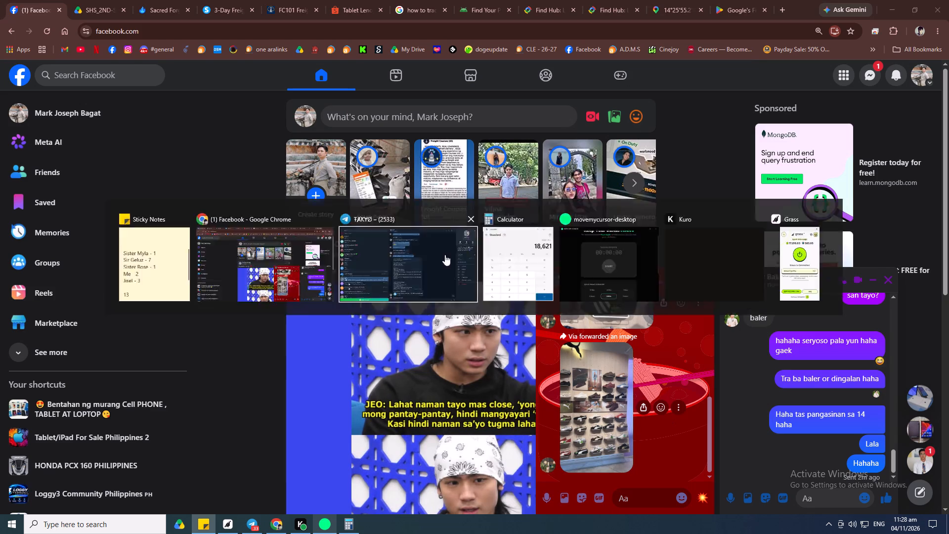
Switch back to Find Hub and close the Google Maps tab showing the 14°25'55 coordinates.
click(625, 1)
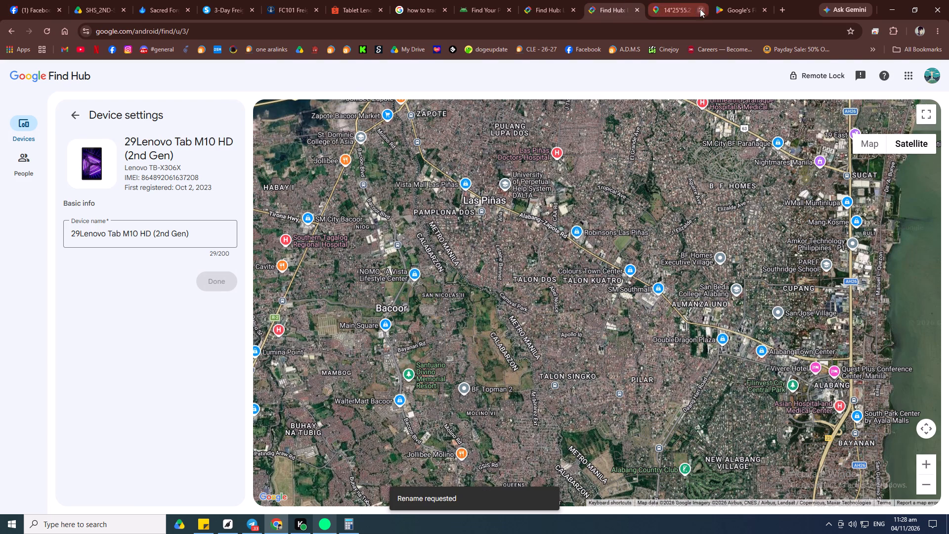
click(707, 9)
click(702, 9)
click(627, 0)
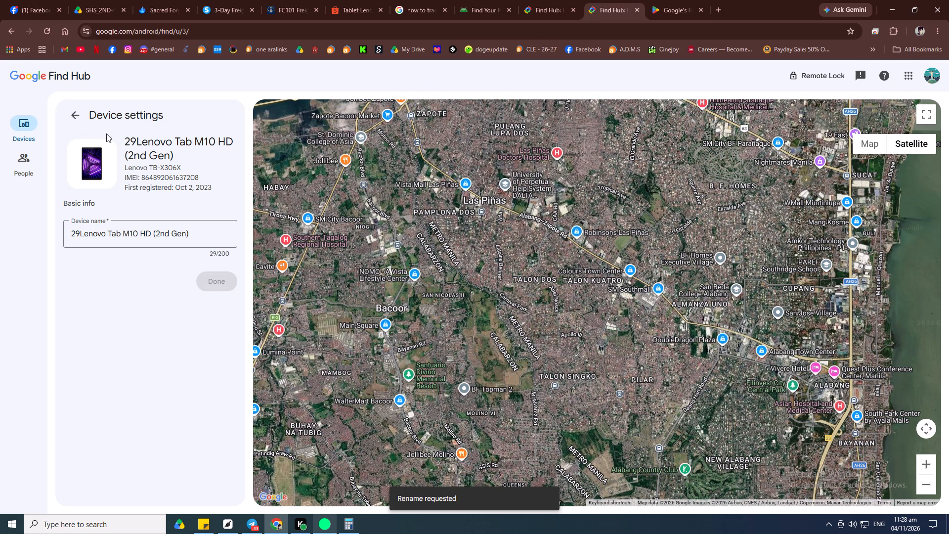
Return to the device list, open the thirtieth tablet and rename it "30Lenovo Tab M10 HD (2nd Gen)".
click(69, 101)
click(76, 118)
click(76, 118)
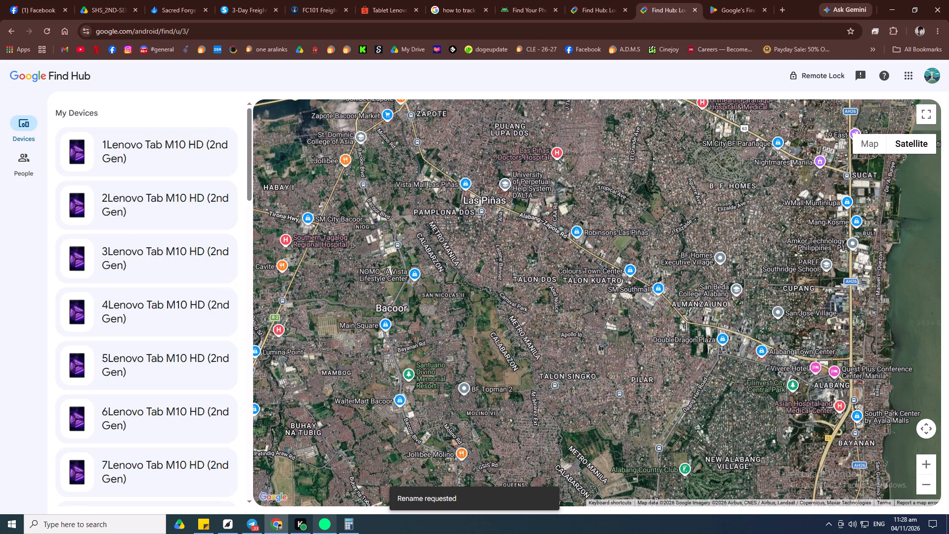
scroll(133, 291, down, 20)
scroll(133, 291, down, 14)
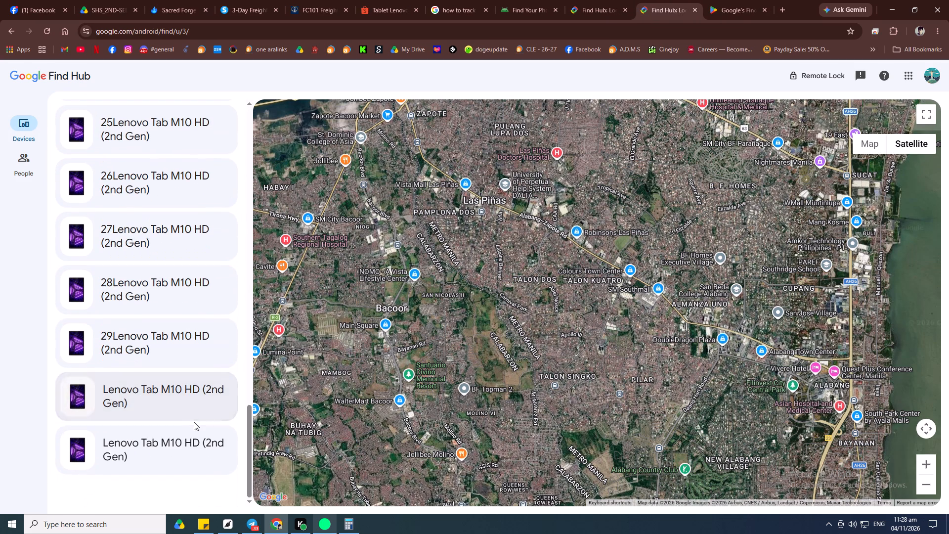
click(175, 388)
click(200, 113)
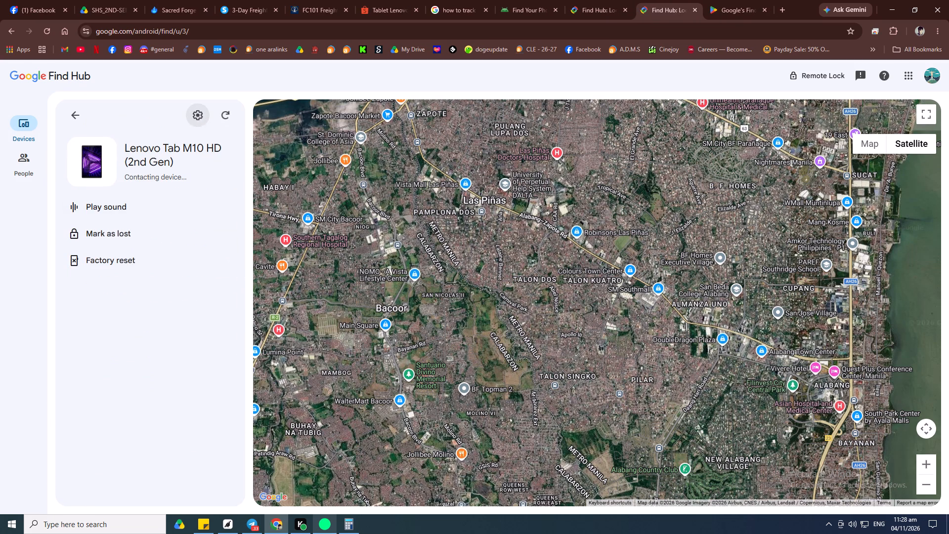
click(66, 233)
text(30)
click(229, 281)
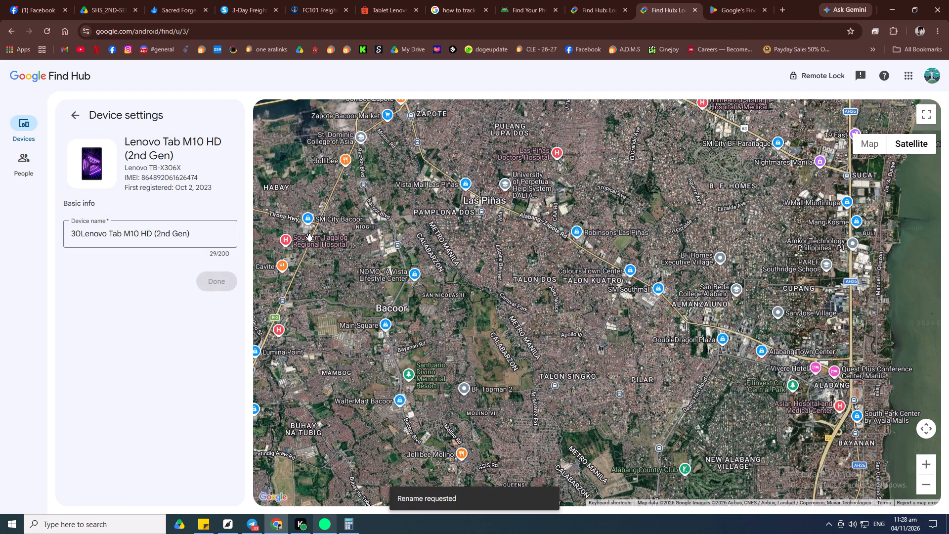
Return to the device list and go to the remaining unnumbered tablet at its end.
double_click(80, 122)
scroll(241, 324, down, 18)
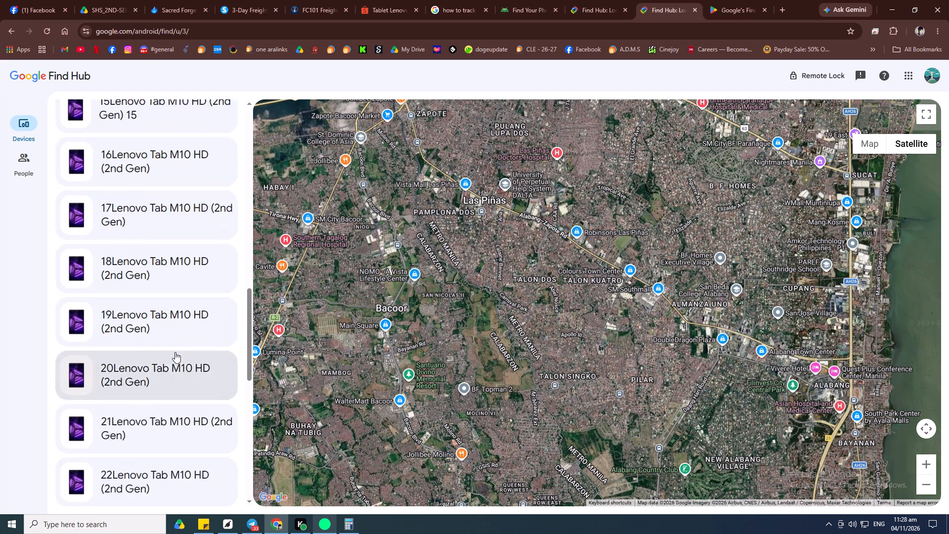
Open the thirty-first tablet in the list, rename it "31Lenovo Tab M10 HD (2nd Gen)" and return to the device list.
scroll(175, 352, down, 19)
click(185, 447)
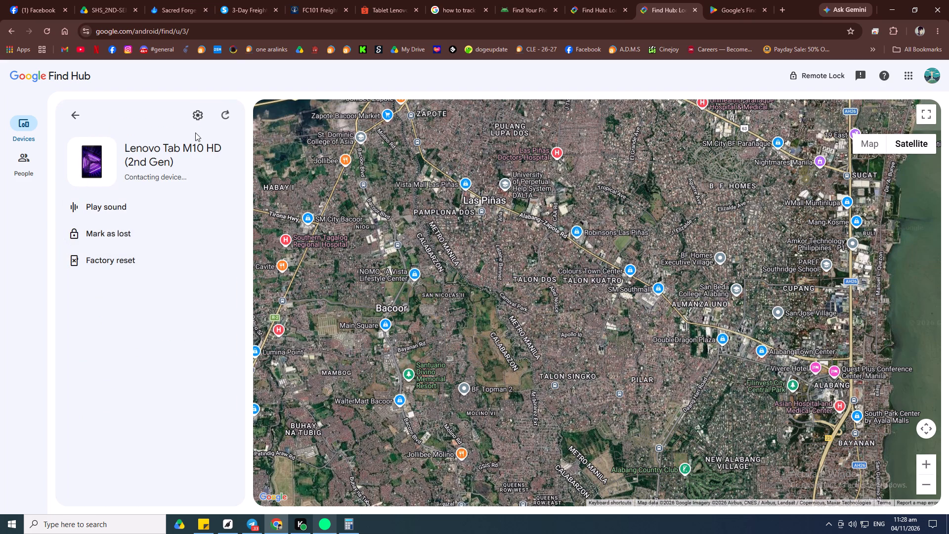
click(203, 118)
click(71, 232)
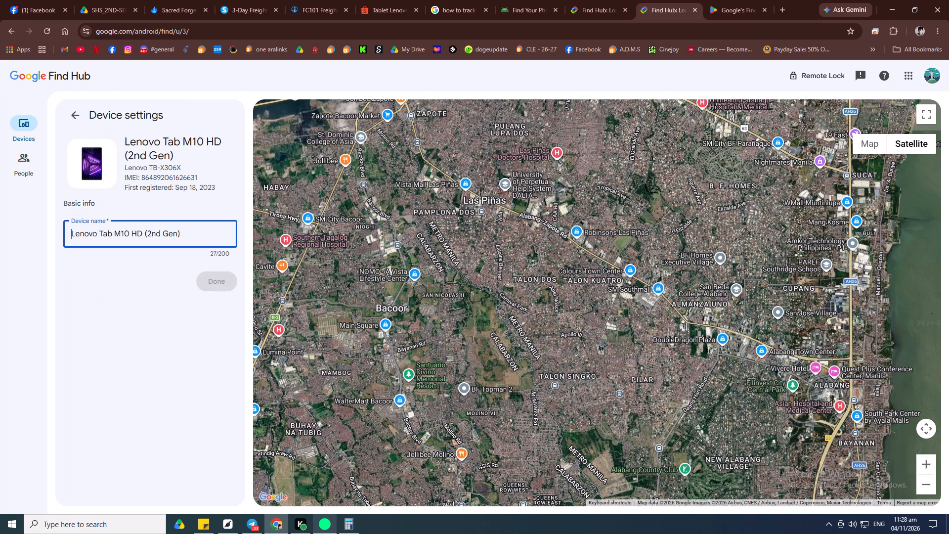
text(31)
click(213, 279)
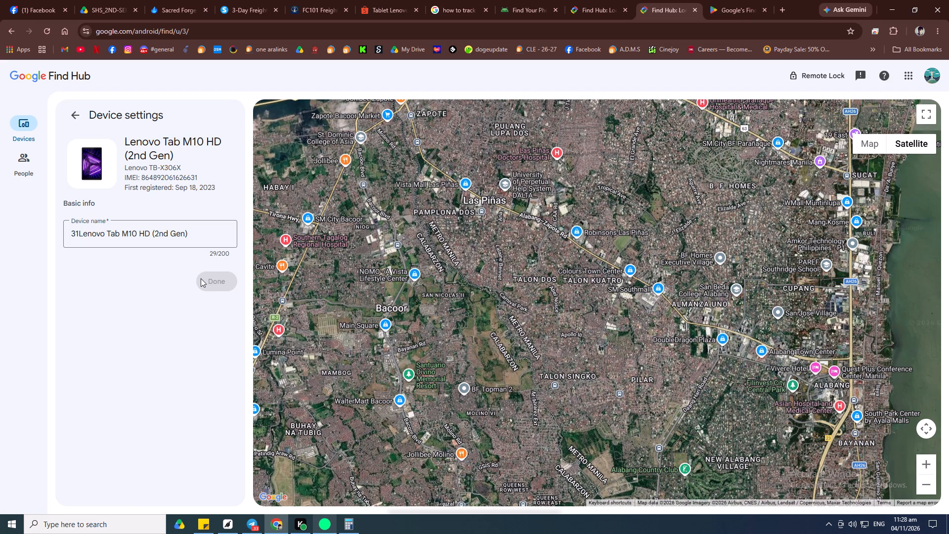
click(73, 116)
click(73, 116)
Check the numbered tablet names through the whole device list and open the tablet numbered 30.
scroll(125, 219, down, 5)
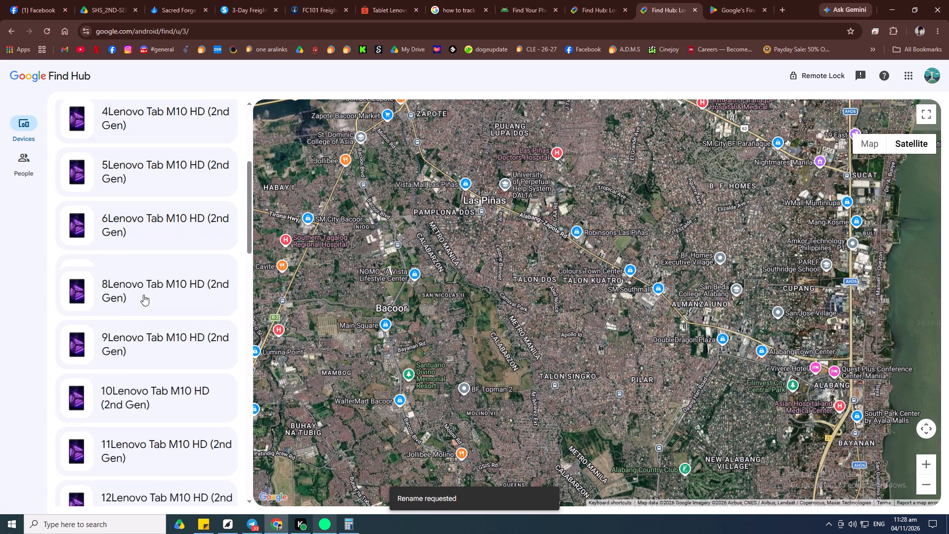
scroll(143, 295, down, 20)
scroll(143, 295, down, 15)
scroll(181, 410, up, 7)
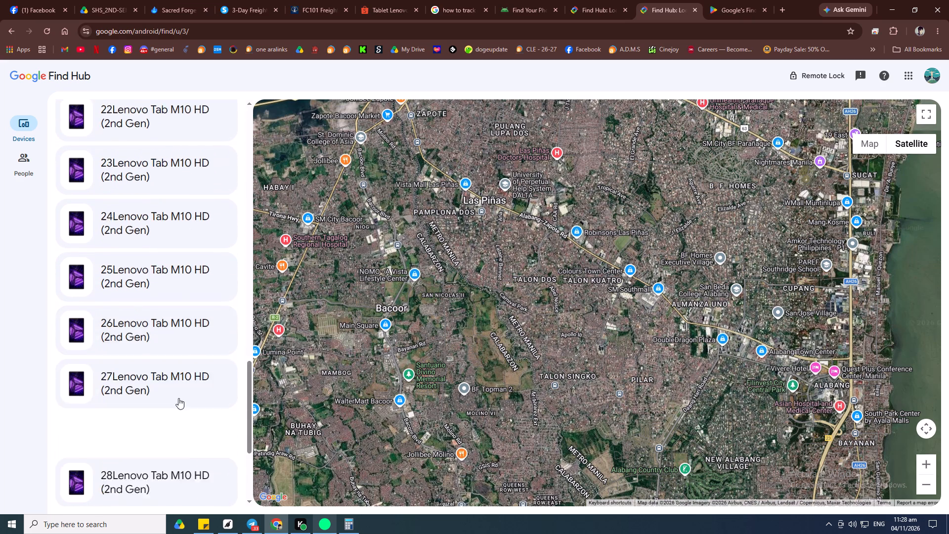
scroll(178, 398, up, 20)
scroll(178, 398, up, 10)
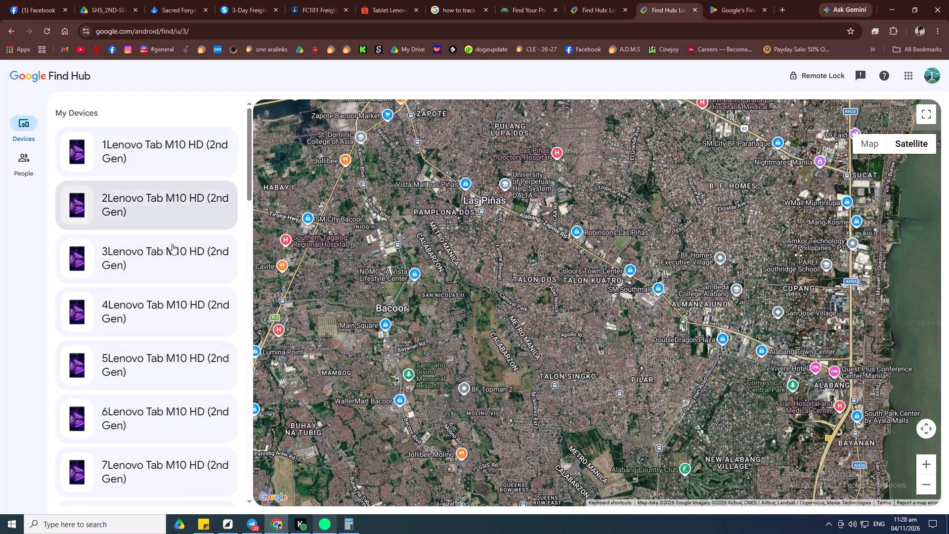
scroll(195, 216, down, 6)
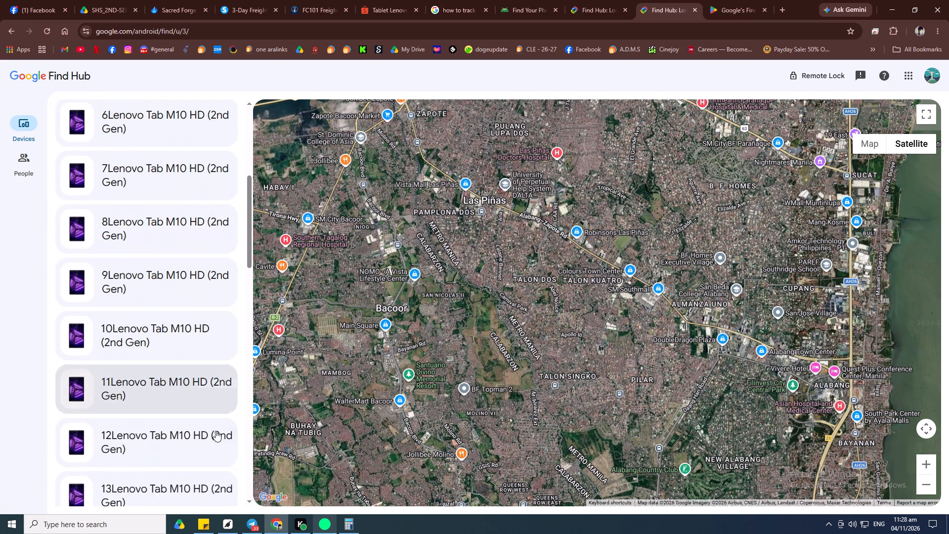
scroll(177, 374, up, 15)
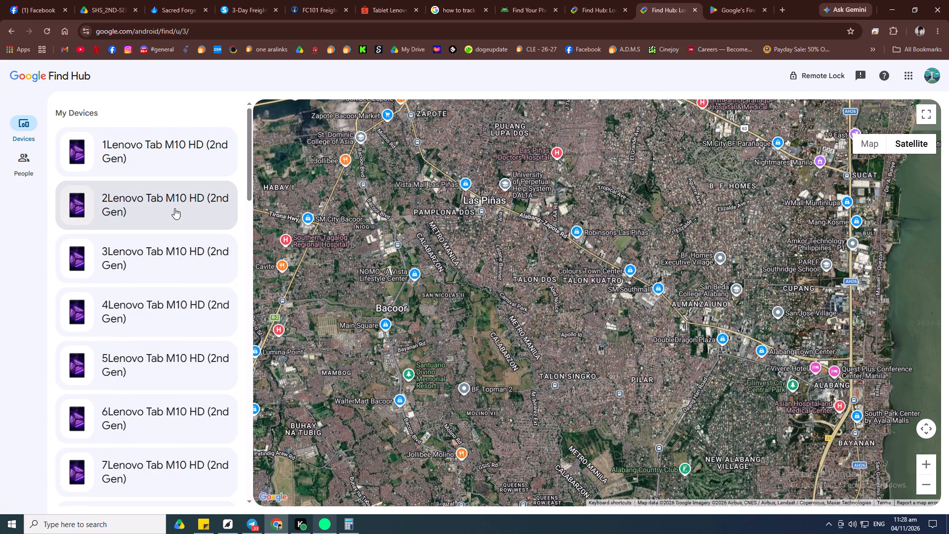
scroll(174, 208, down, 20)
scroll(174, 208, down, 15)
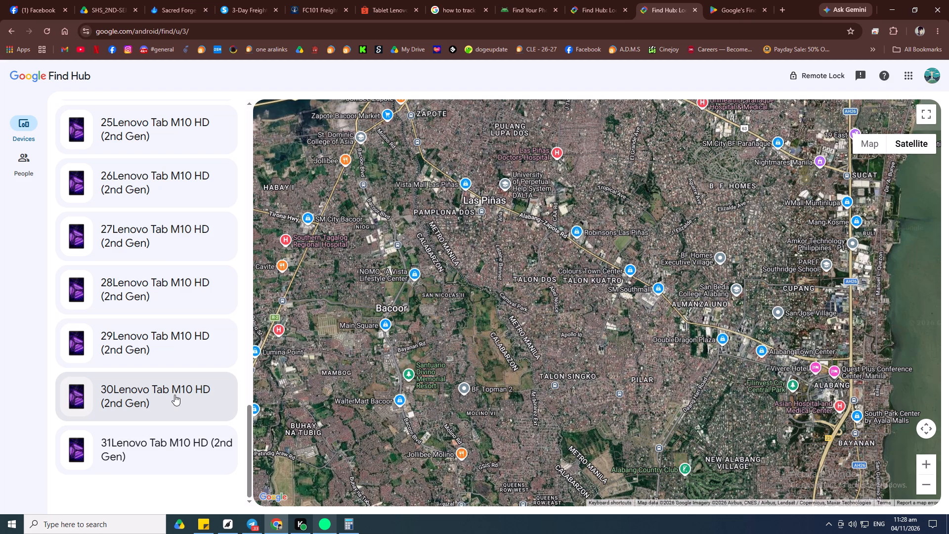
click(189, 397)
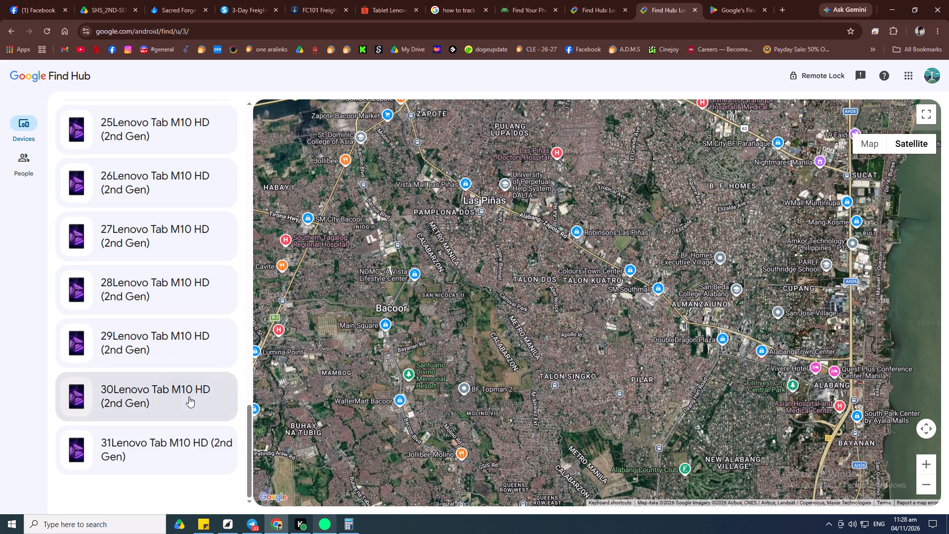
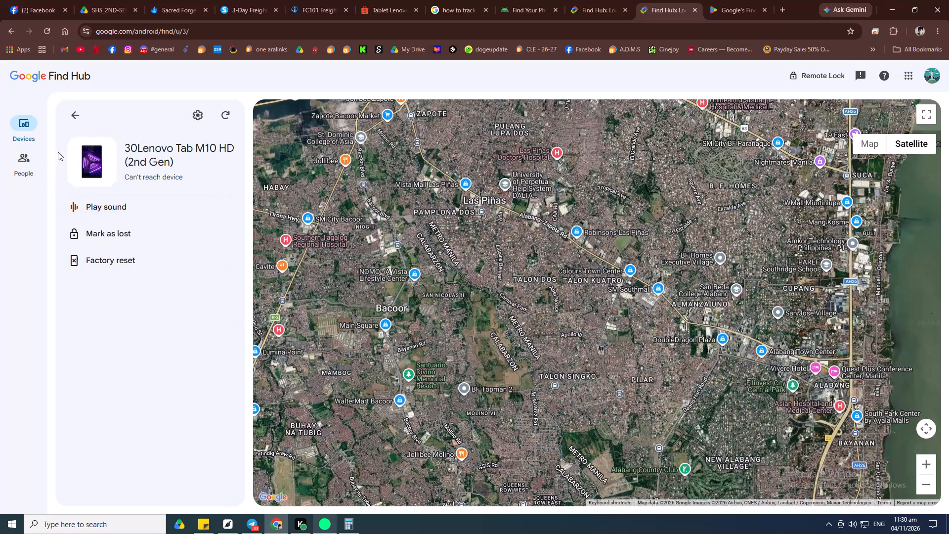
Return to the device list and check the sequence of numbered tablet names.
click(80, 116)
scroll(199, 308, down, 5)
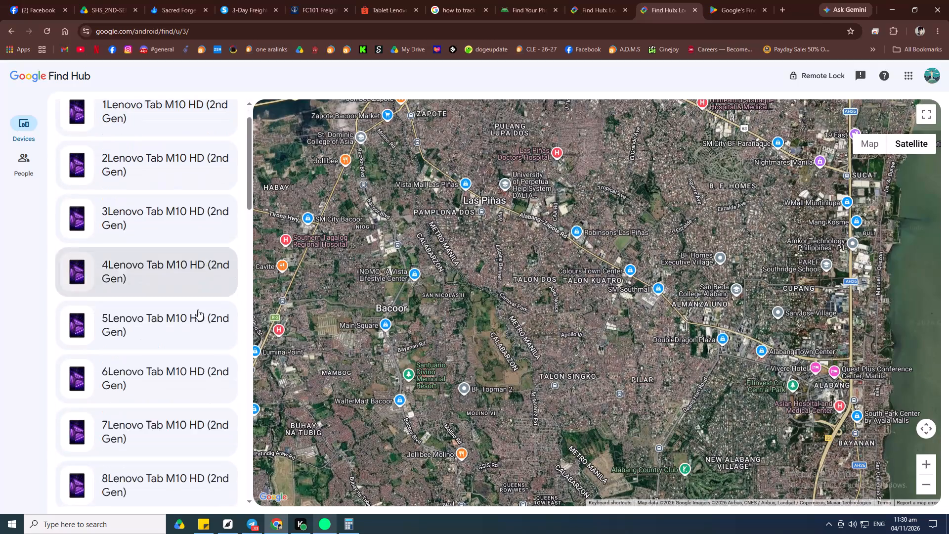
scroll(198, 310, down, 2)
scroll(195, 308, up, 9)
scroll(196, 263, up, 2)
scroll(193, 370, down, 14)
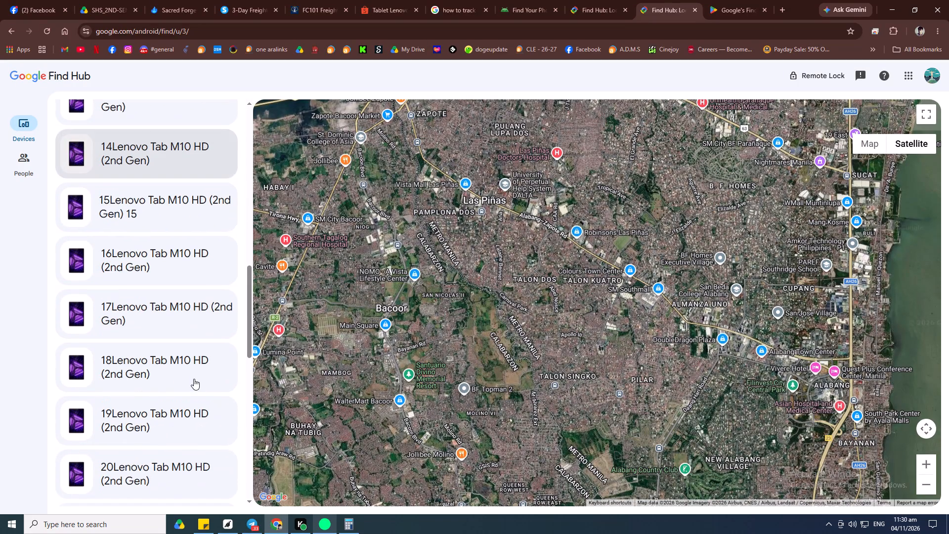
Open the tablet numbered 13 from the device list and view its details and settings.
scroll(190, 251, up, 3)
click(154, 242)
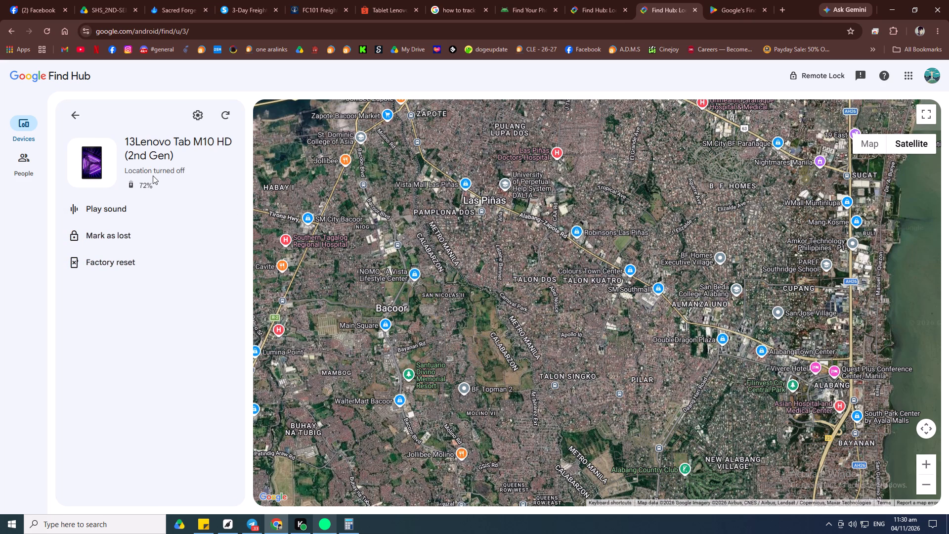
click(203, 119)
click(77, 119)
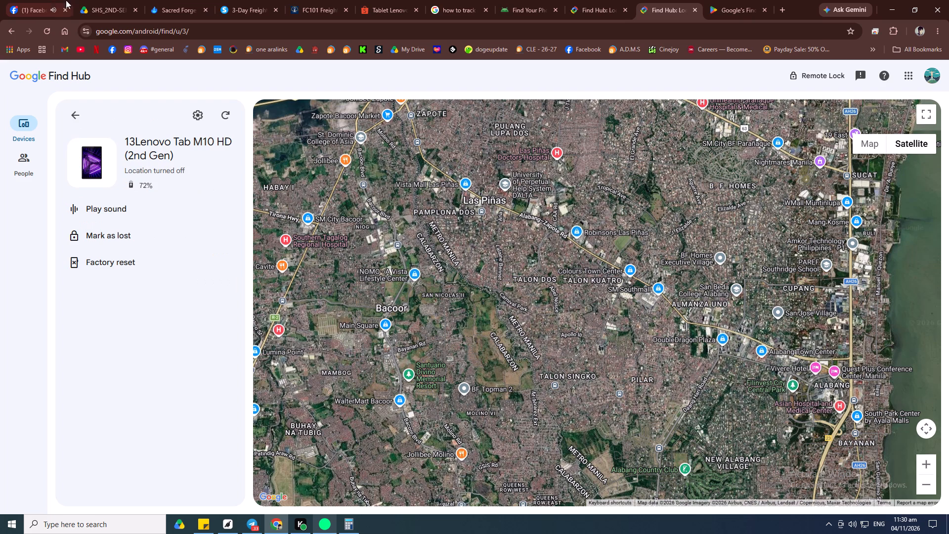
click(45, 0)
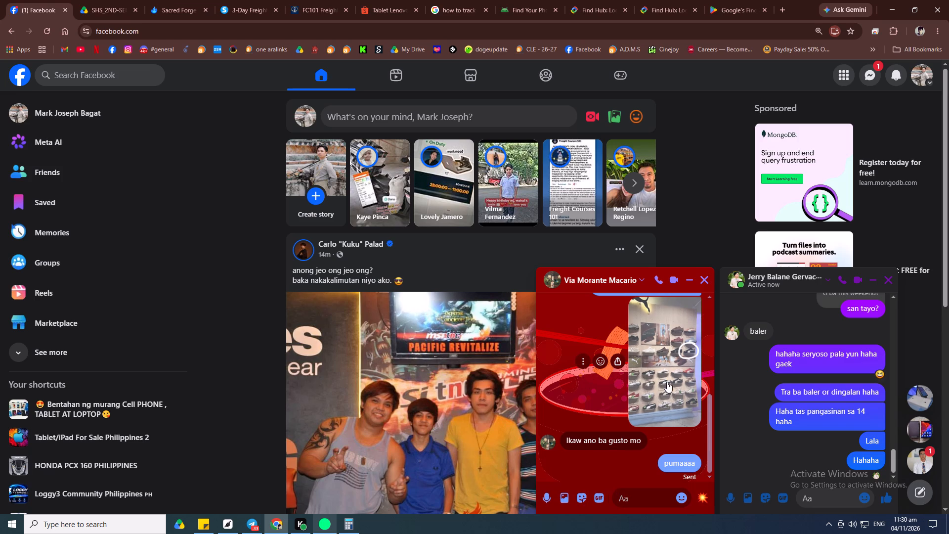
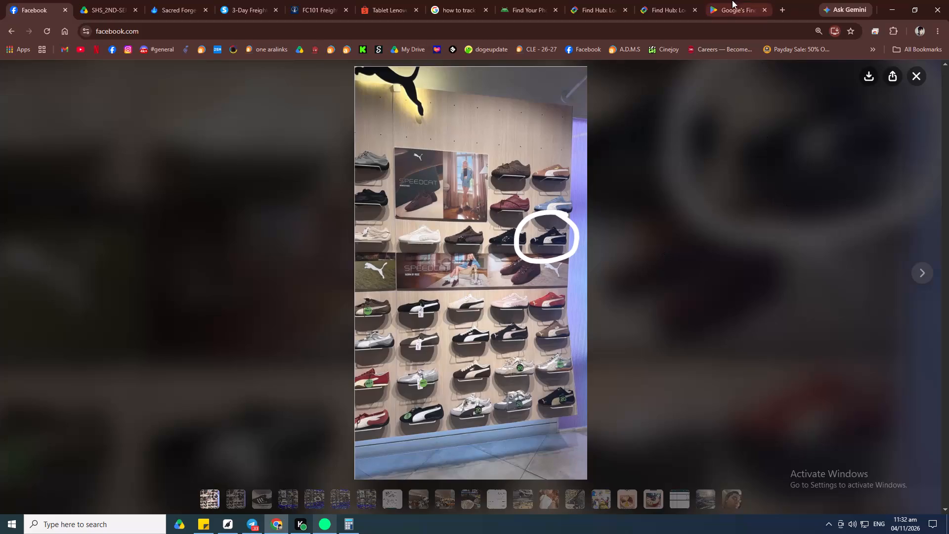
Switch from Facebook to the Find Hub page showing the tablet numbered 13 and refresh that tablet's status.
click(649, 0)
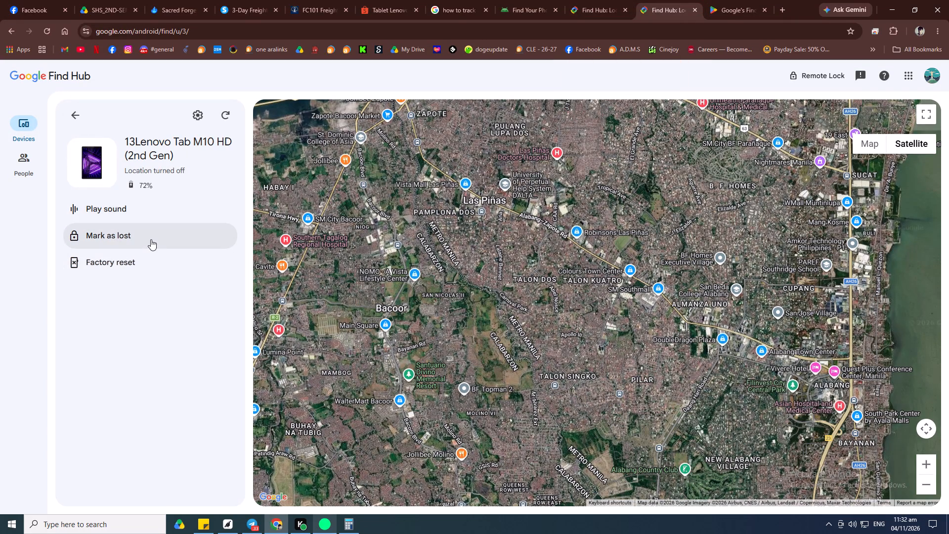
click(219, 116)
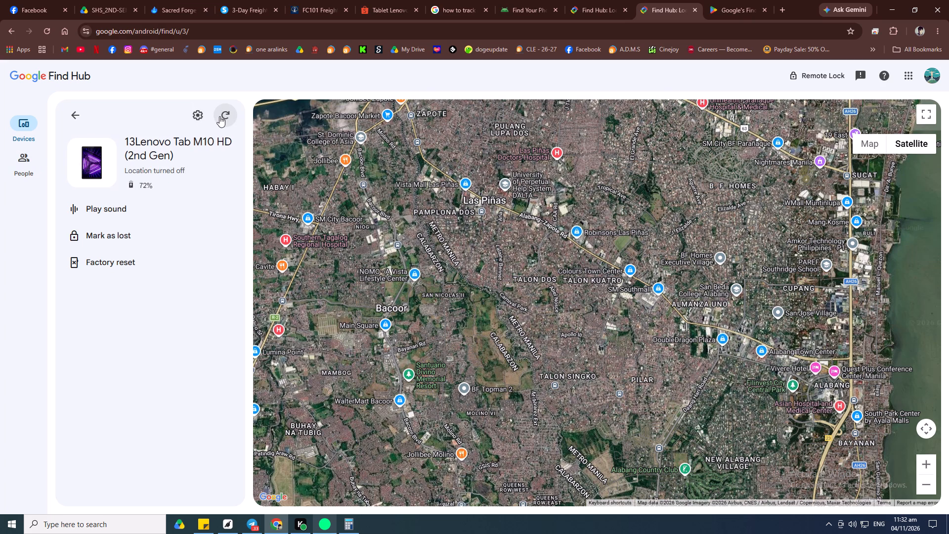
Refresh the location status of the tablet numbered 13.
click(219, 116)
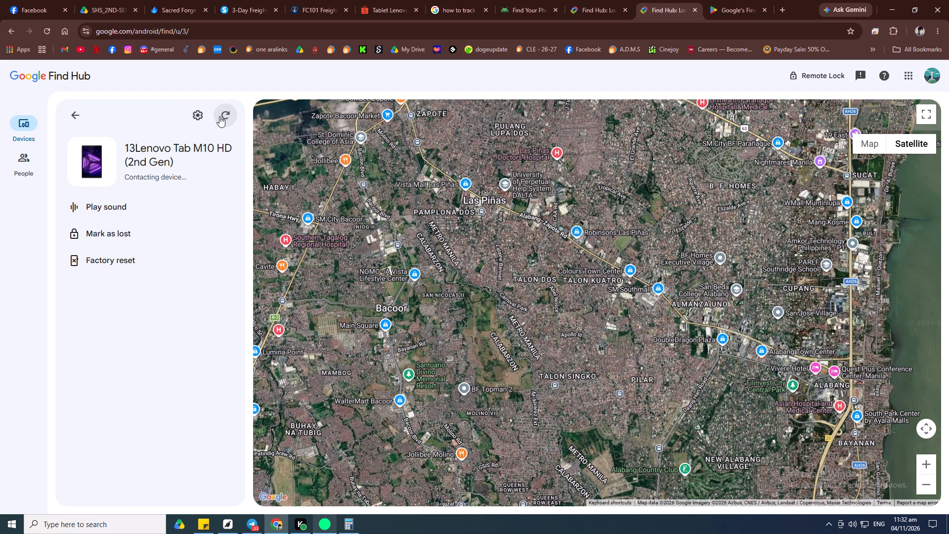
Return to the device list and look through the numbered tablet names down to 31.
click(84, 119)
scroll(202, 275, down, 8)
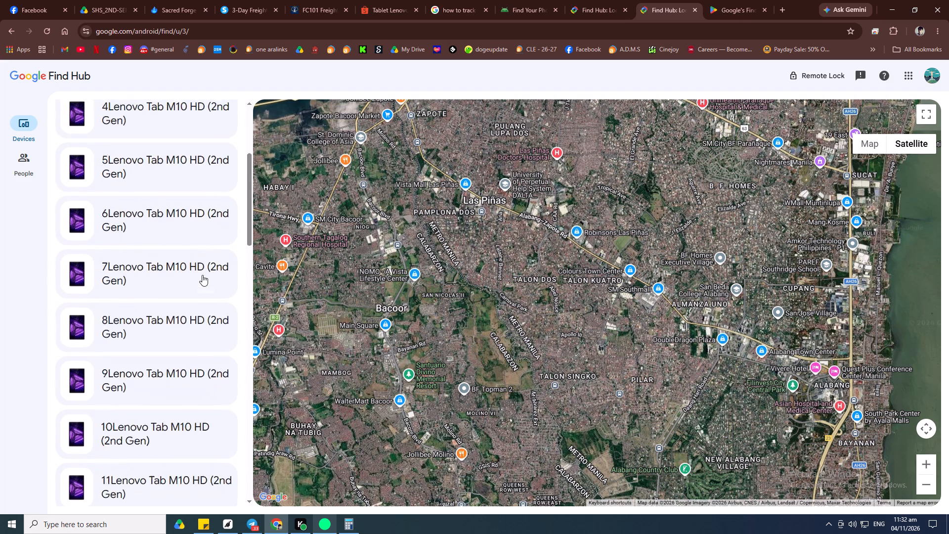
scroll(202, 275, down, 20)
scroll(202, 275, down, 11)
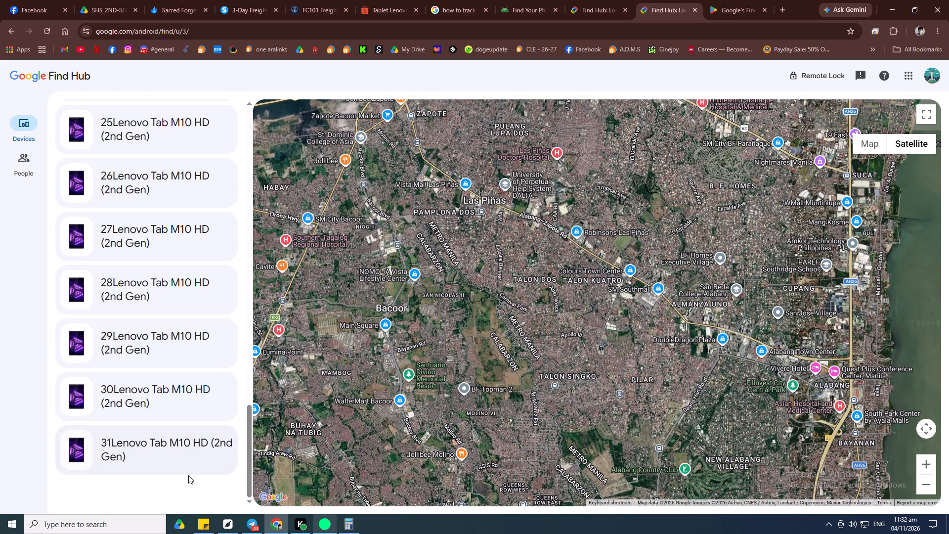
scroll(190, 342, up, 20)
scroll(190, 342, up, 16)
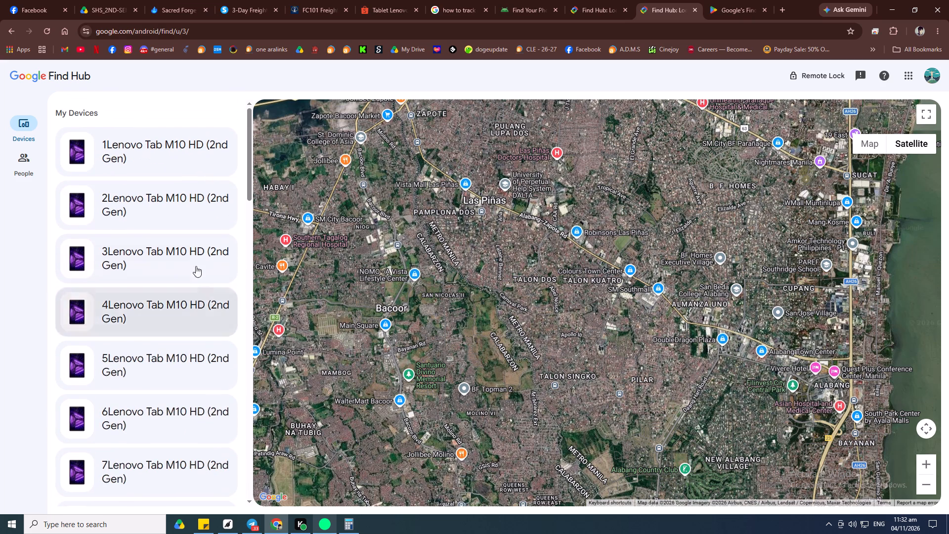
Check the location status of the tablets numbered 1 to 4, one by one, from the device list.
click(193, 252)
click(74, 120)
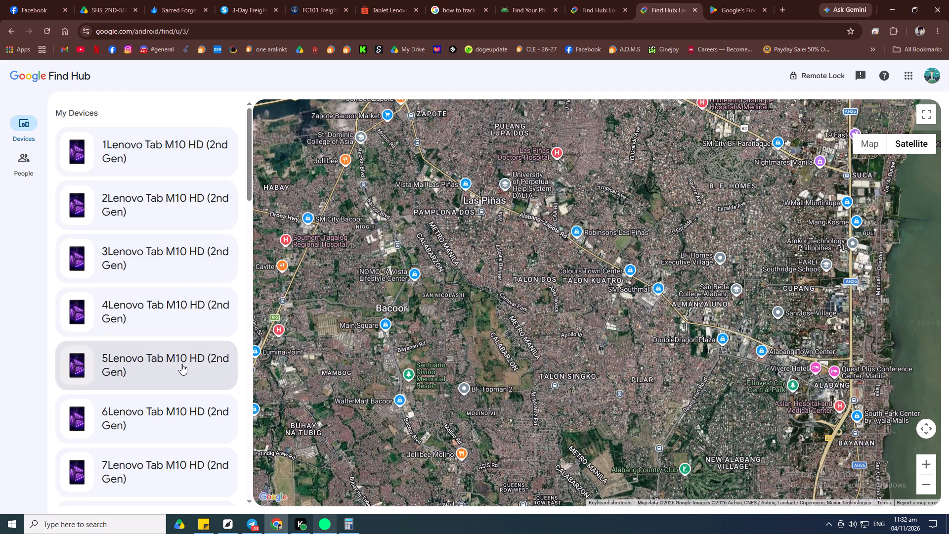
click(166, 171)
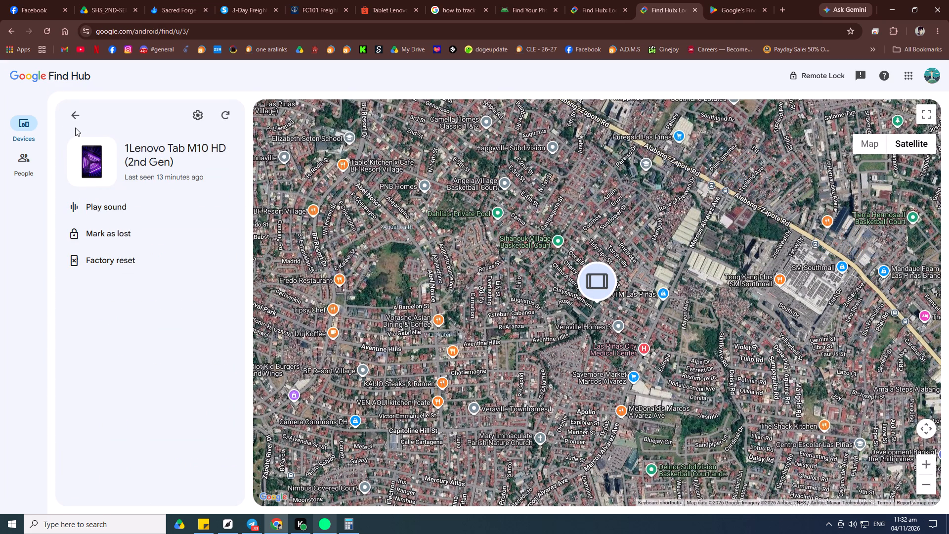
click(78, 122)
scroll(168, 261, down, 6)
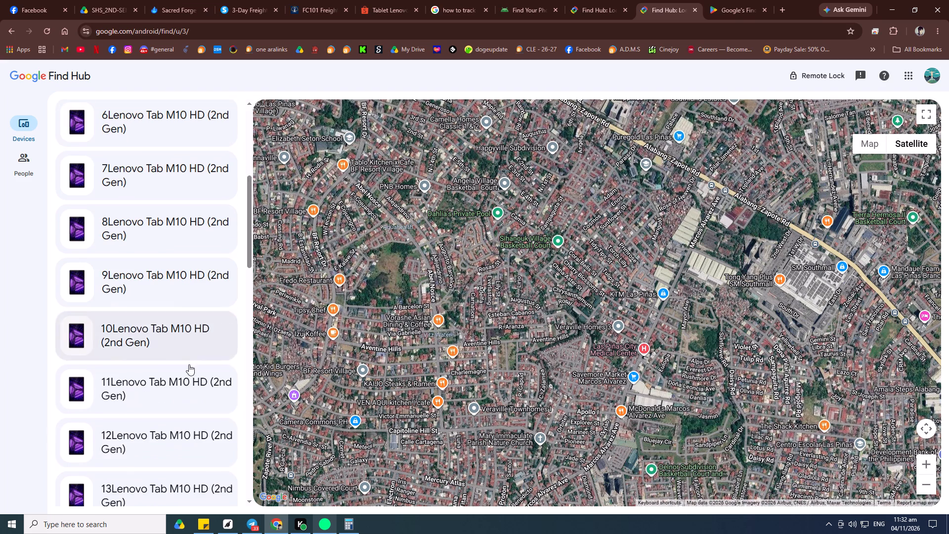
scroll(189, 364, down, 3)
scroll(207, 341, up, 16)
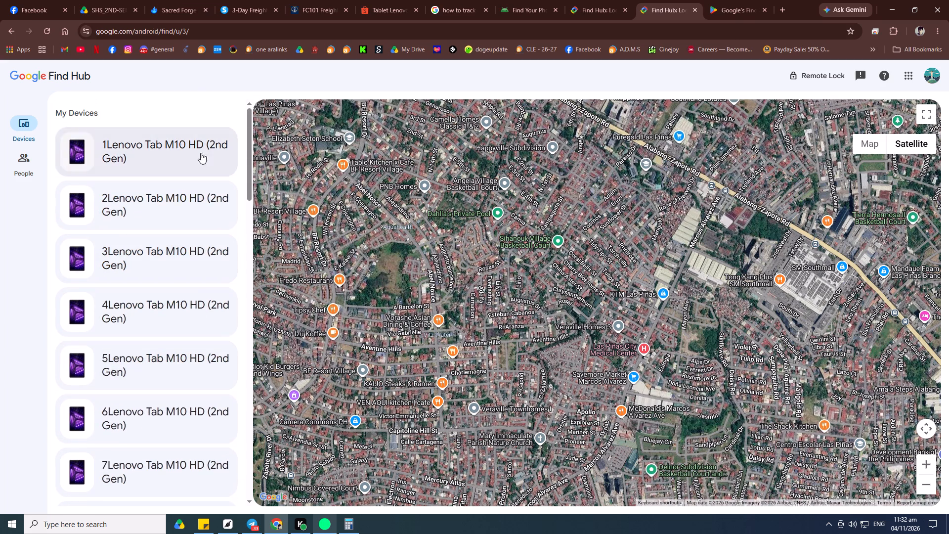
click(171, 213)
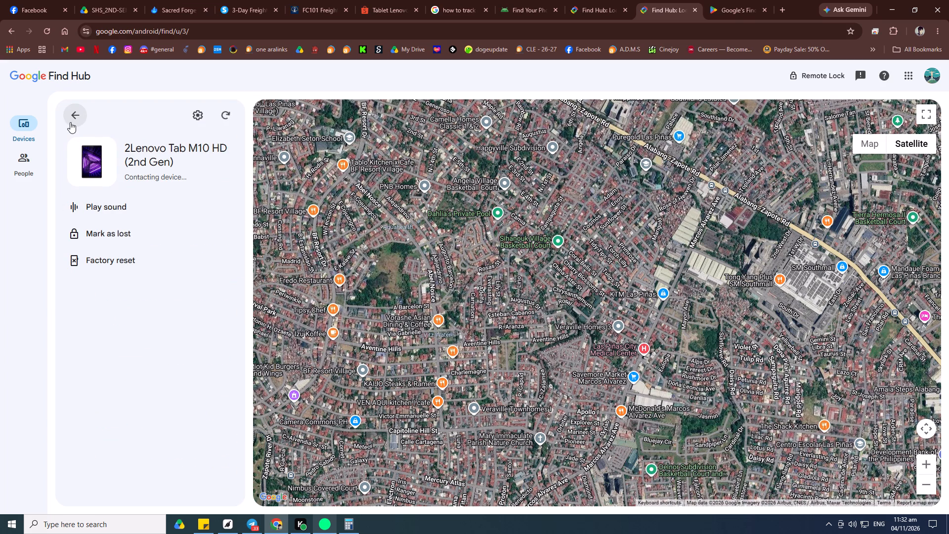
click(70, 122)
click(170, 260)
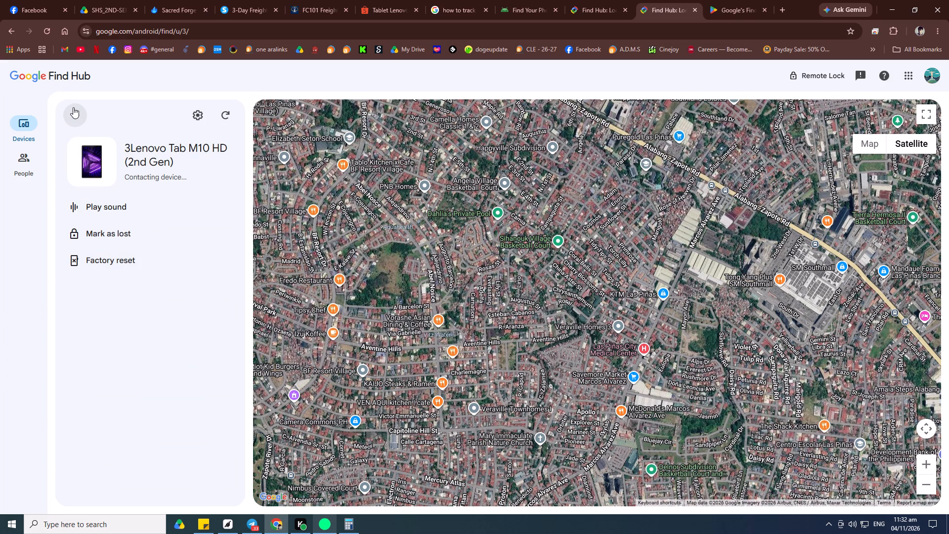
click(73, 107)
click(157, 314)
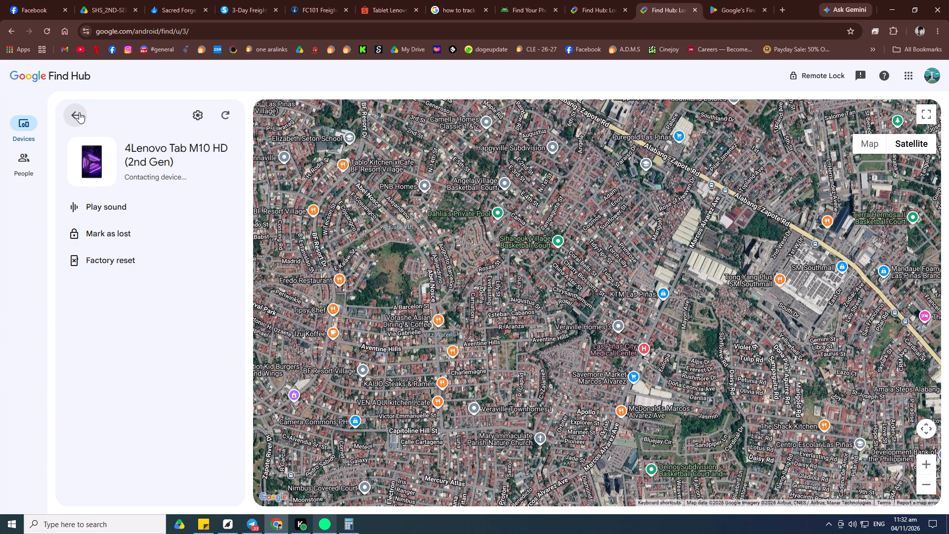
click(79, 112)
Locate the tablet numbered 5 and play a sound on it.
click(168, 352)
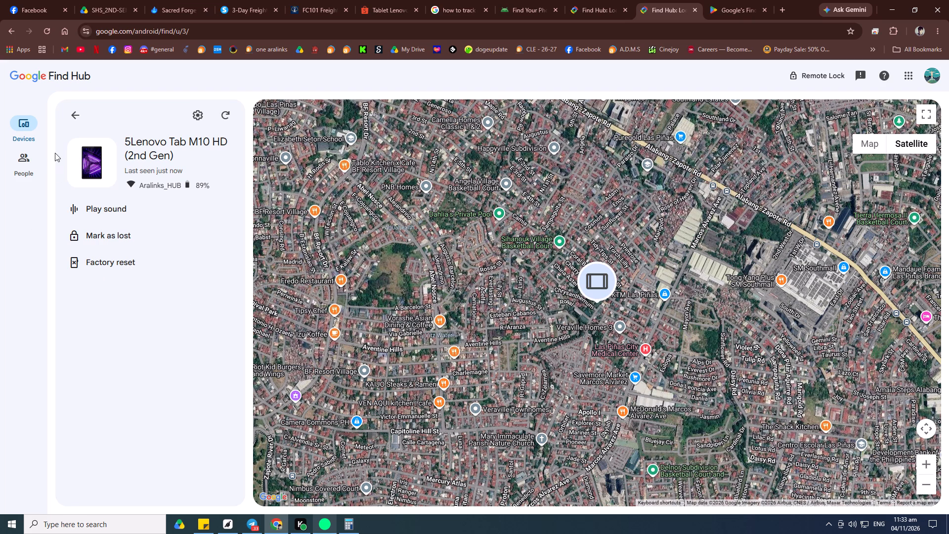
click(74, 114)
click(124, 359)
click(127, 209)
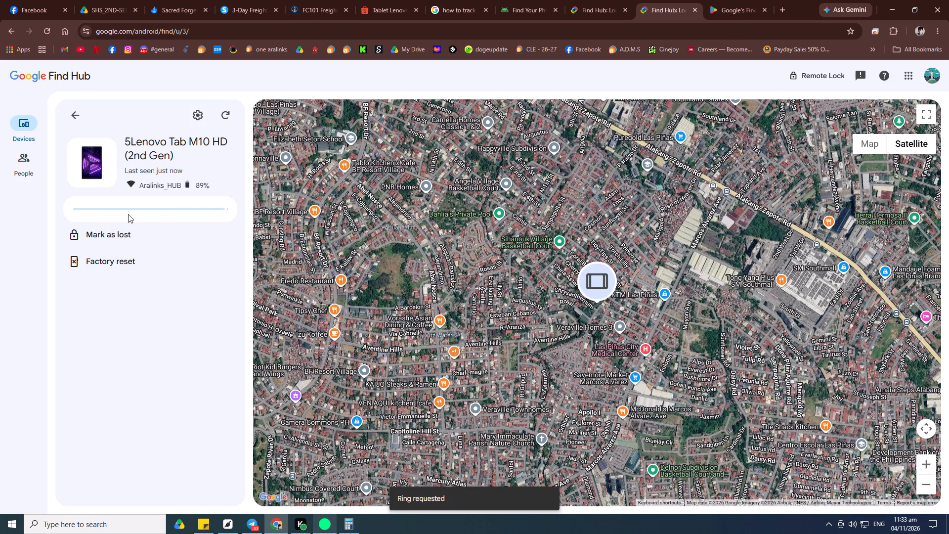
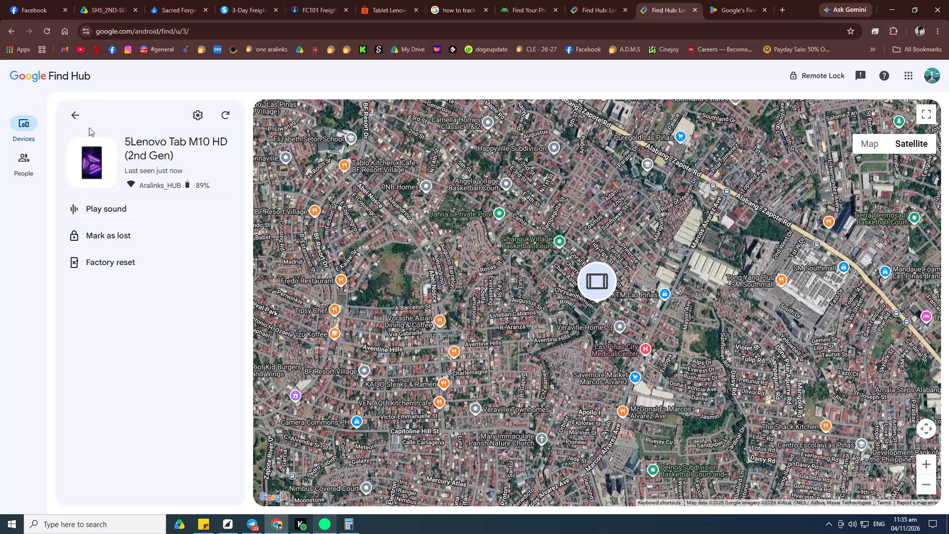
Return to the device list and open the details of the tablets numbered 30 and 4, one after the other.
click(75, 118)
scroll(114, 313, down, 19)
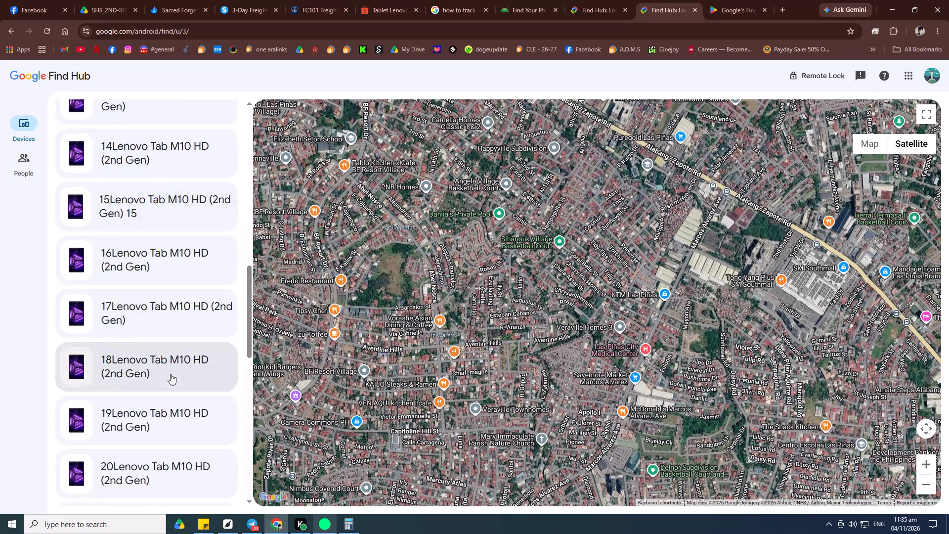
scroll(171, 374, down, 17)
click(159, 395)
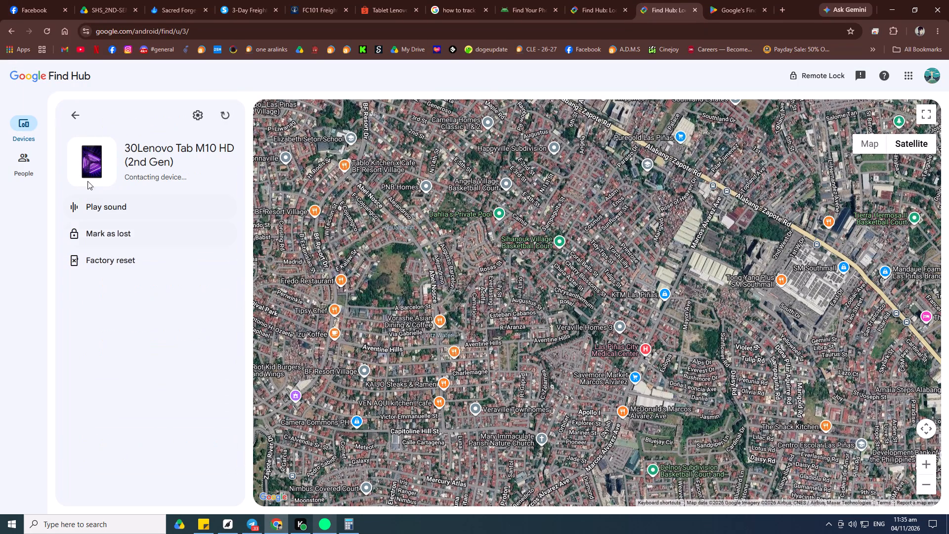
click(82, 113)
click(162, 307)
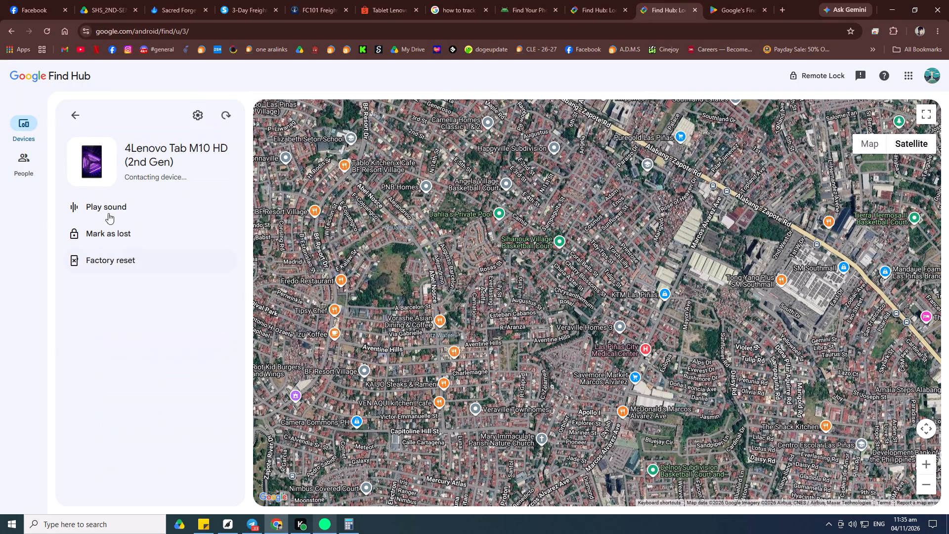
Check the location status of the tablet numbered 3 and return to the device list.
click(80, 121)
click(153, 255)
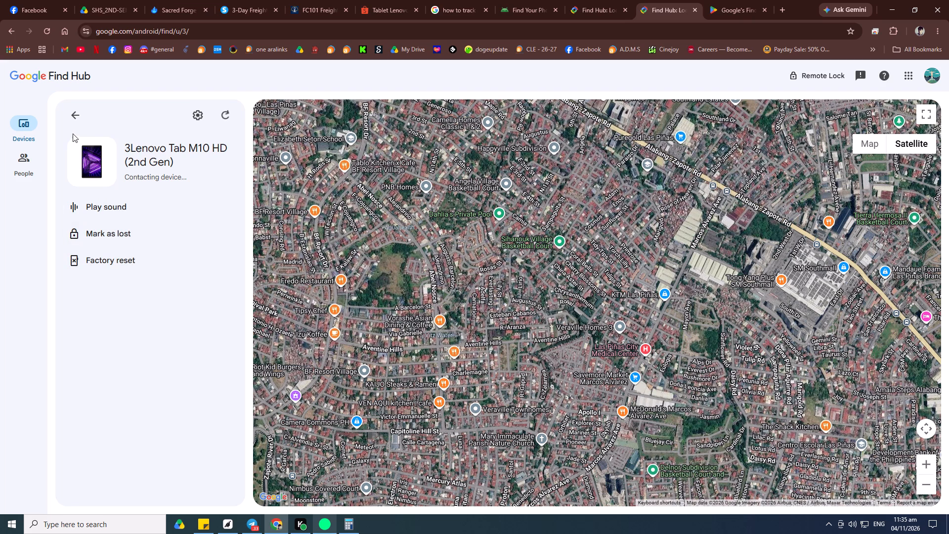
click(80, 120)
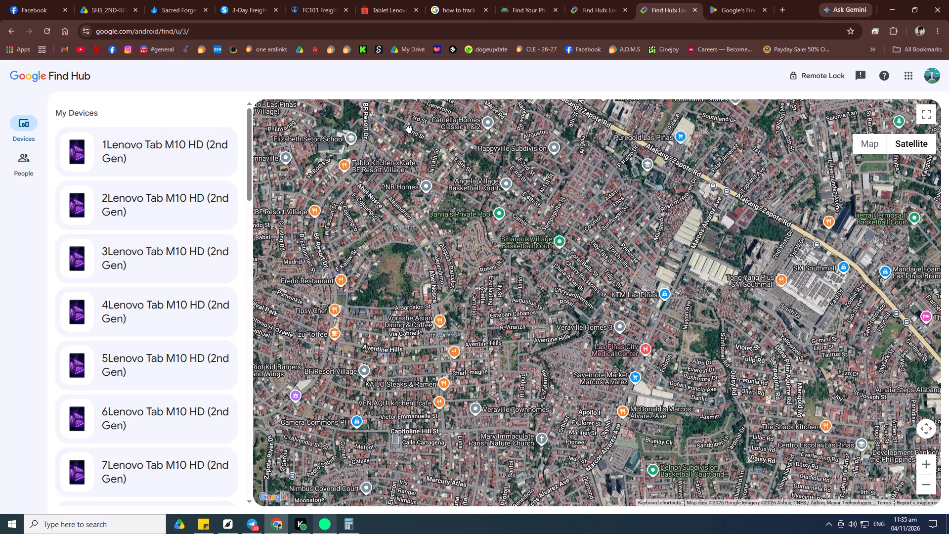
Switch to Facebook, close the enlarged shoe-shelf photo, and minimize the red-themed chat about shoes.
click(36, 0)
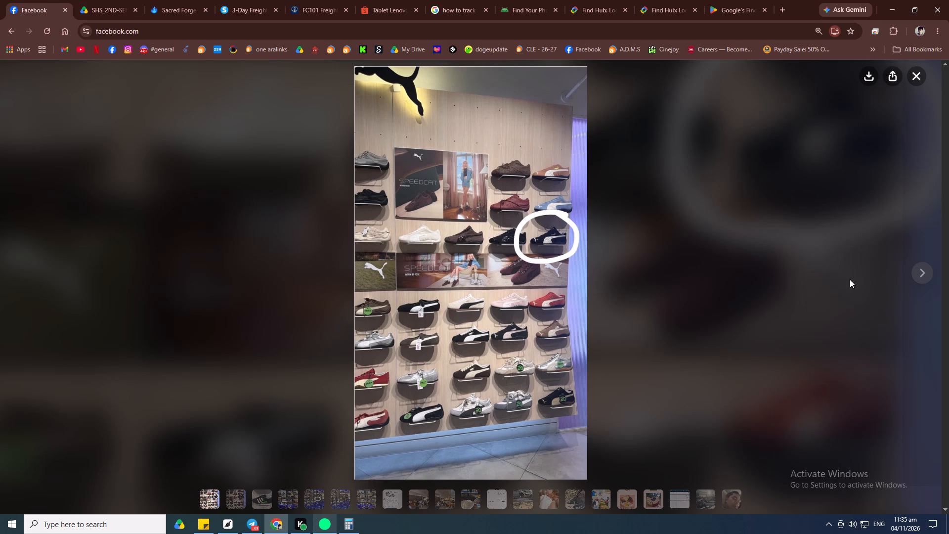
key(Escape)
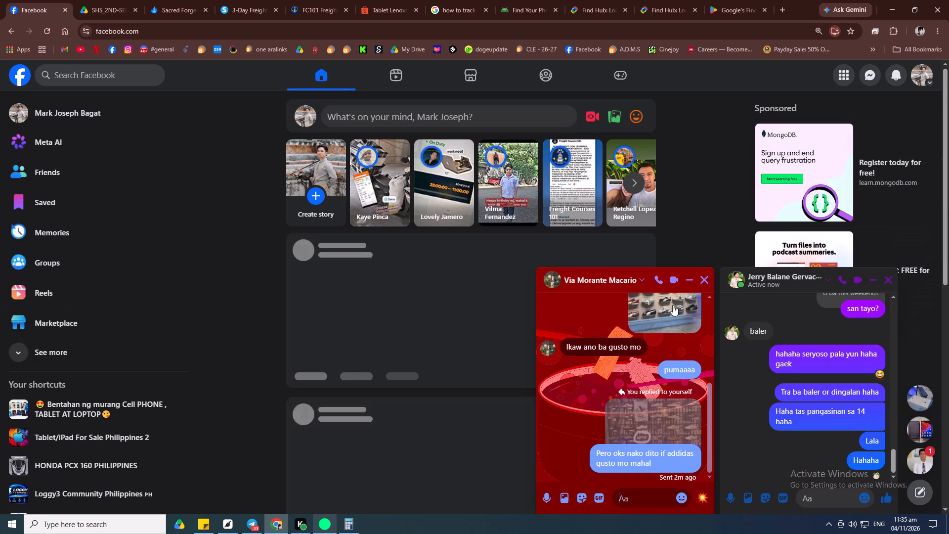
scroll(873, 405, down, 5)
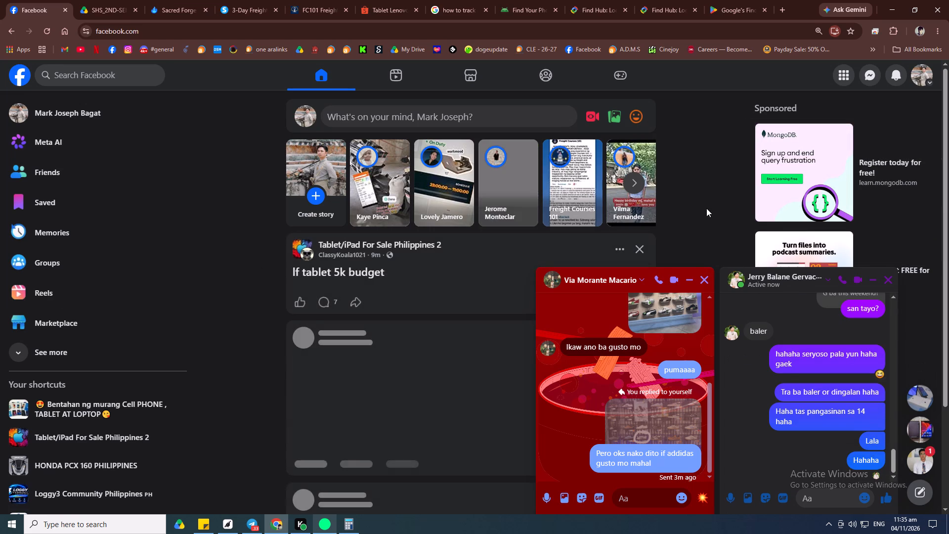
click(704, 195)
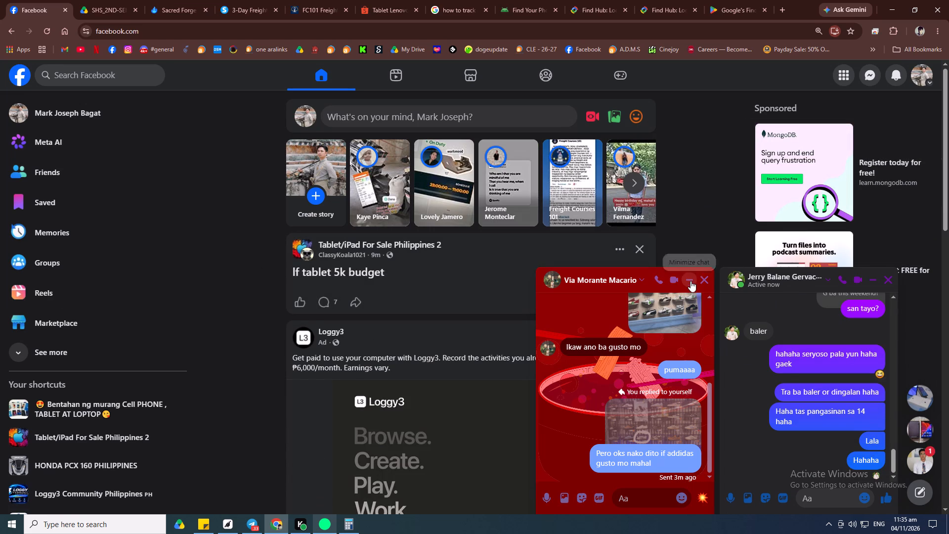
click(690, 281)
click(702, 223)
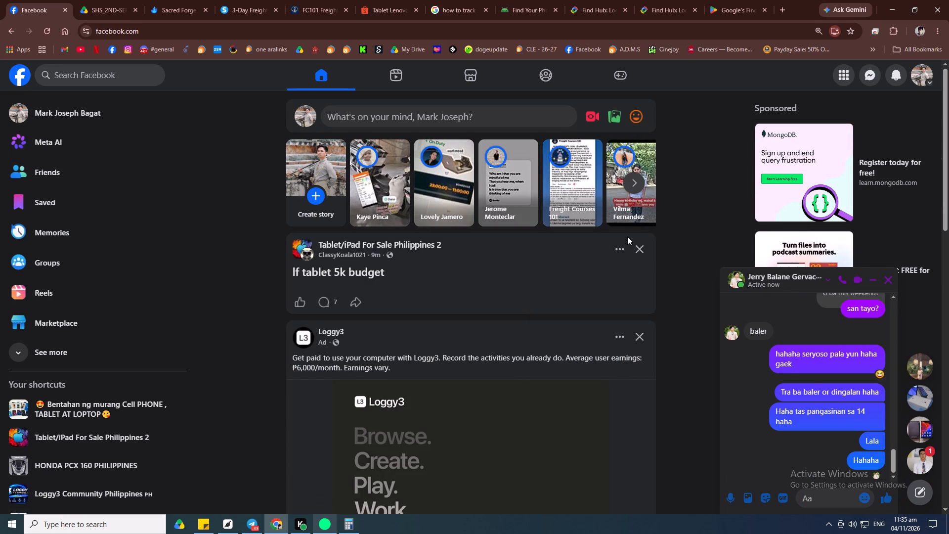